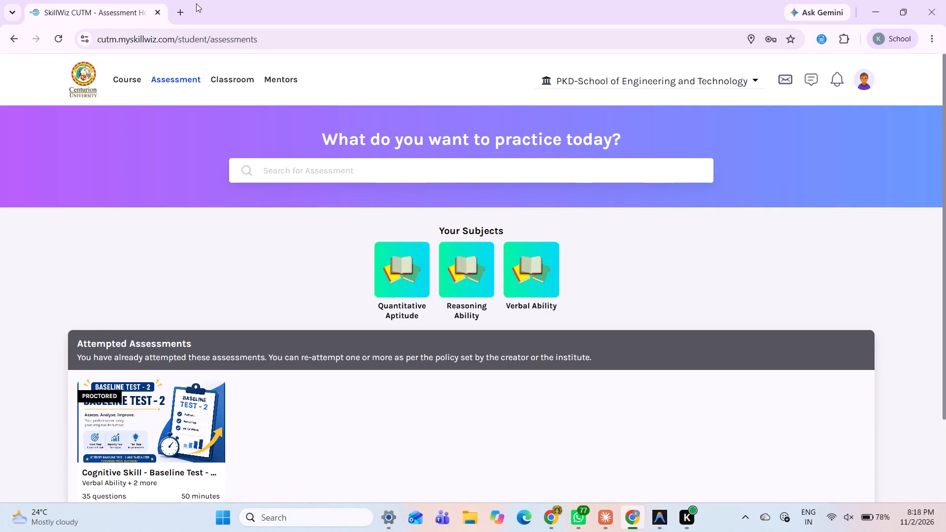
Open the shared "5th sem students data" spreadsheet in a new browser tab using the copied link.
left_click(180, 14)
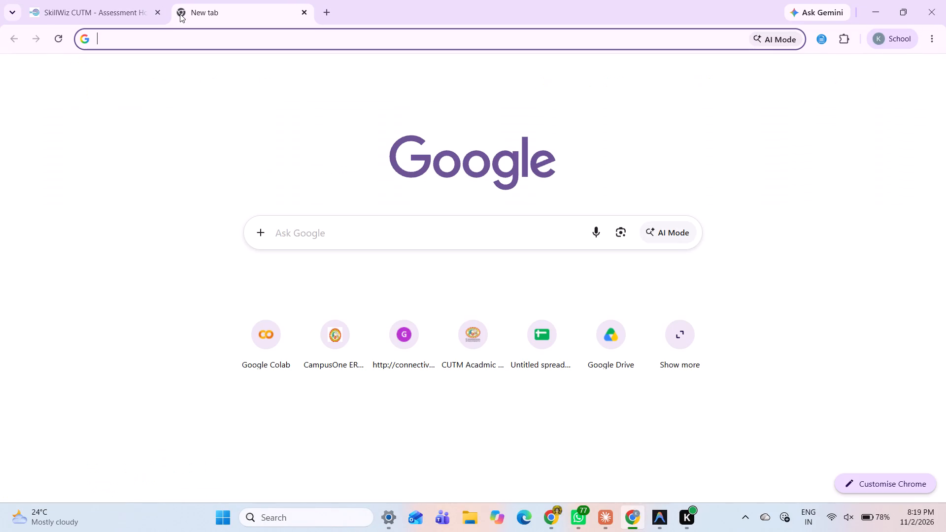
key("ctrl+v")
key("Return")
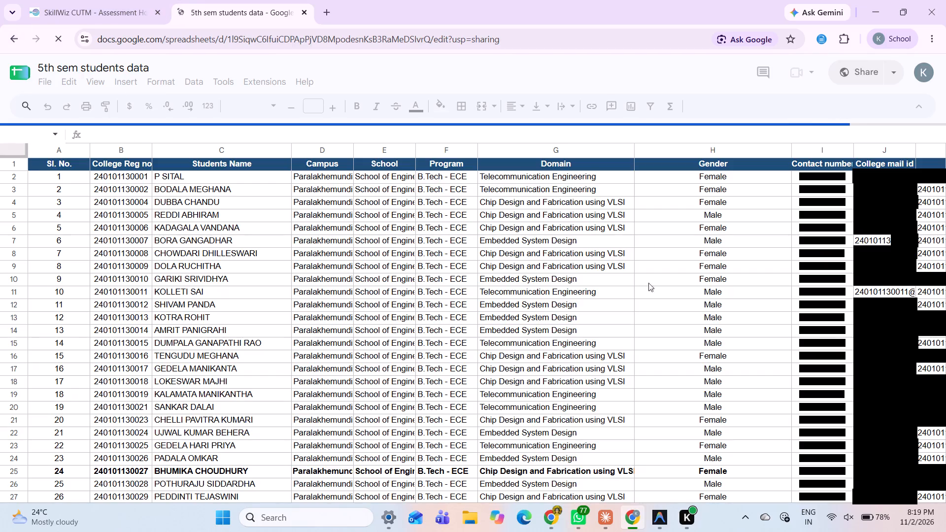
Look through the student records on the ECE and EEE sheet, from the header row to the last filled rows.
scroll(660, 297, "left", 3)
scroll(416, 388, "left", 5)
scroll(725, 324, "down", 1)
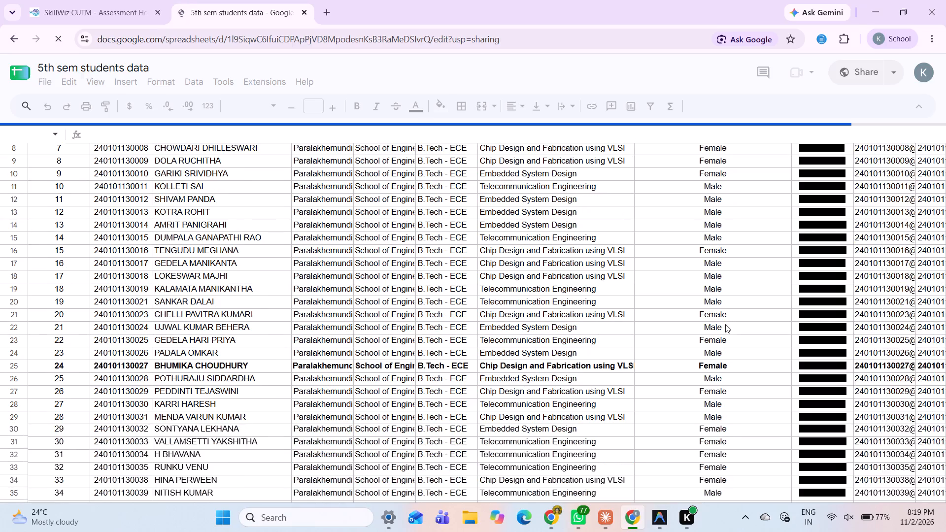
scroll(725, 324, "down", 1)
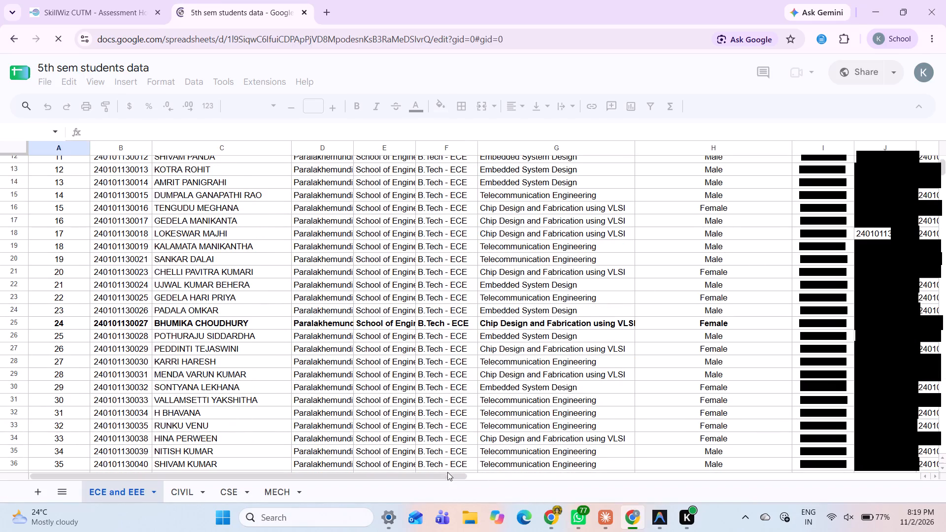
left_click_drag(447, 472, 678, 451)
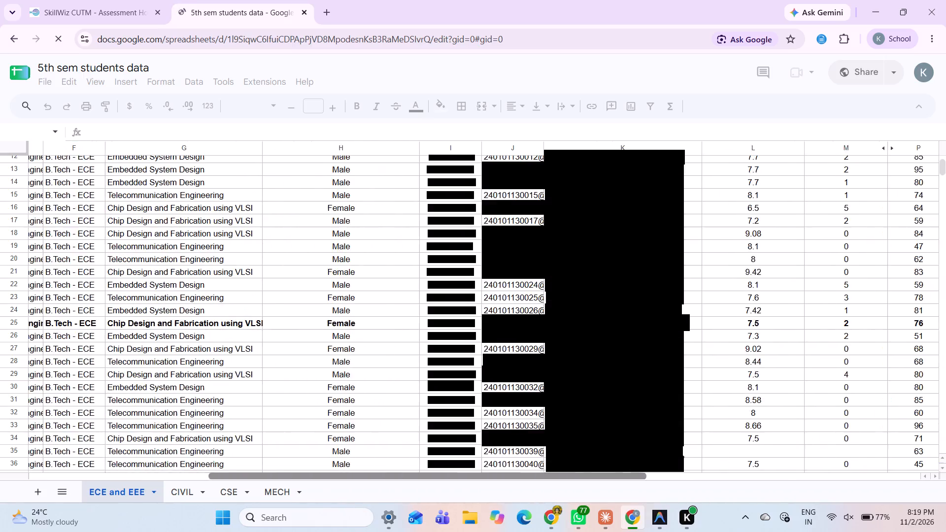
left_click_drag(678, 451, 669, 427)
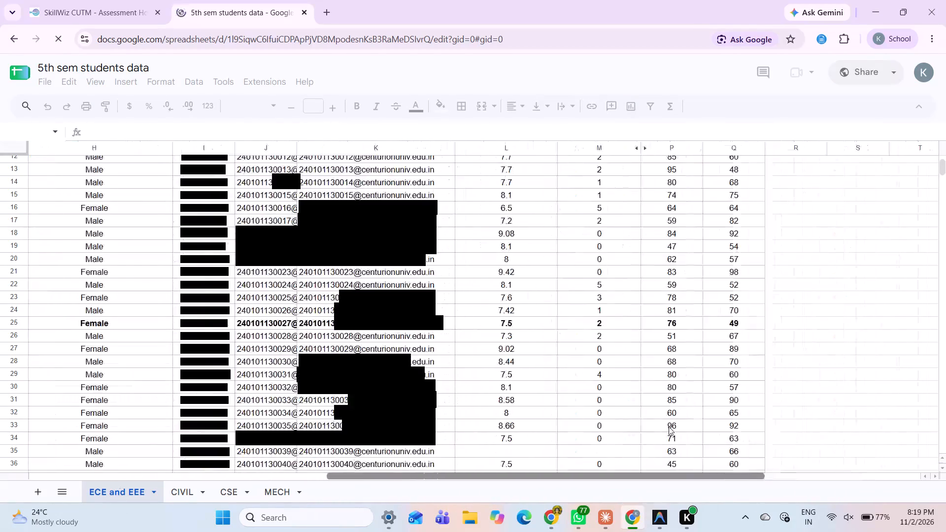
left_click_drag(669, 427, 206, 430)
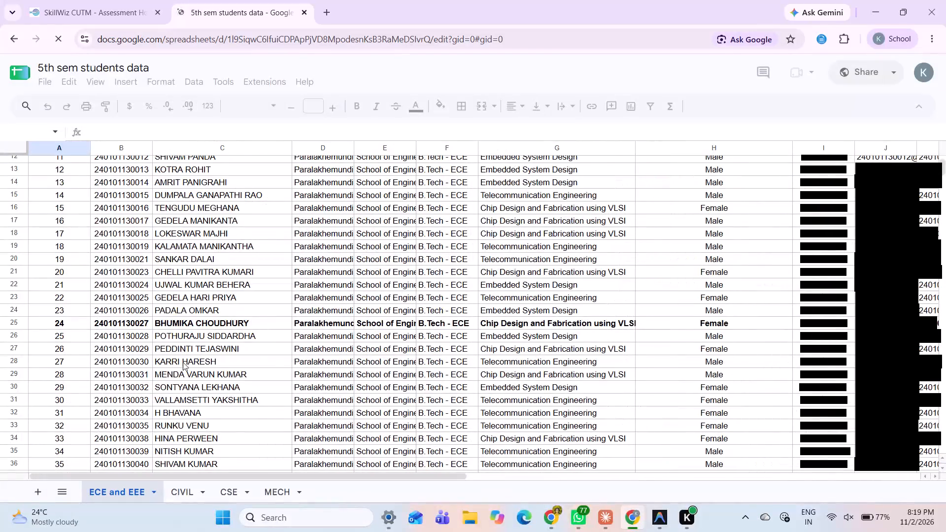
scroll(179, 330, "down", 4)
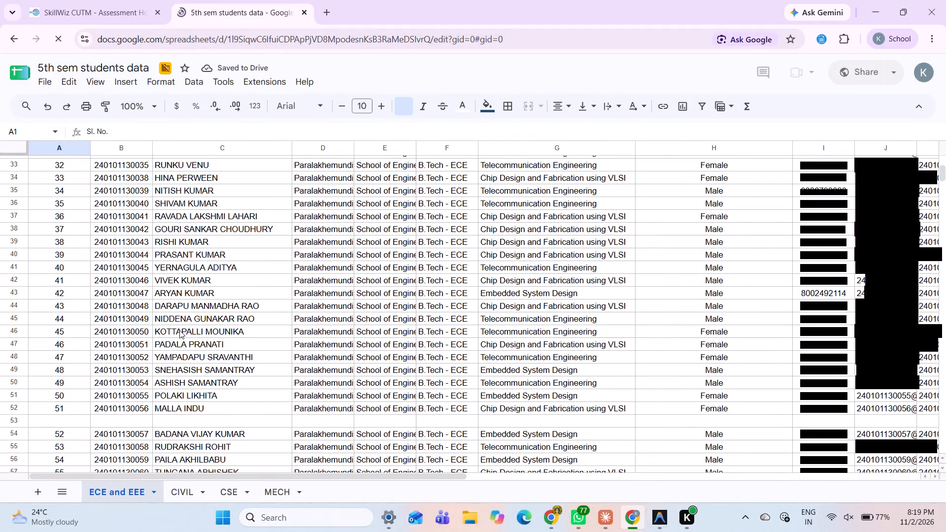
scroll(351, 392, "down", 1)
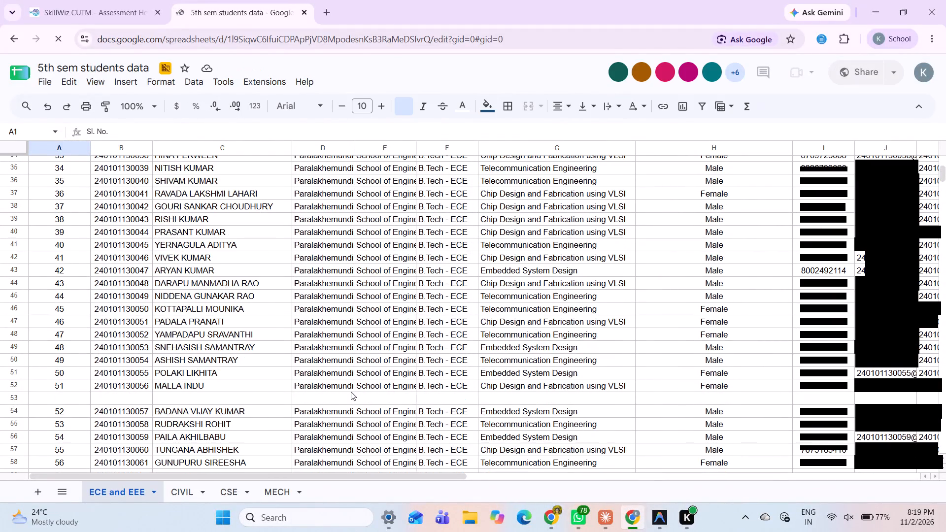
scroll(351, 392, "down", 3)
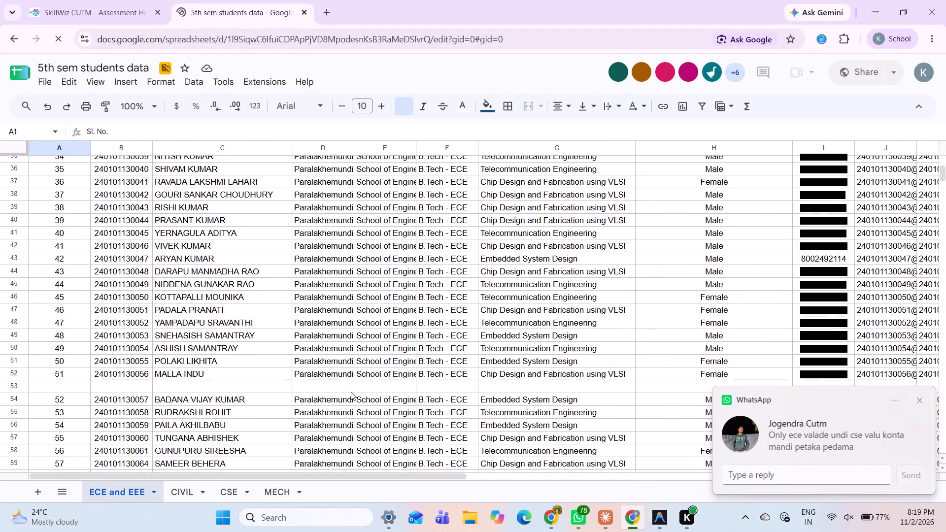
scroll(351, 392, "down", 8)
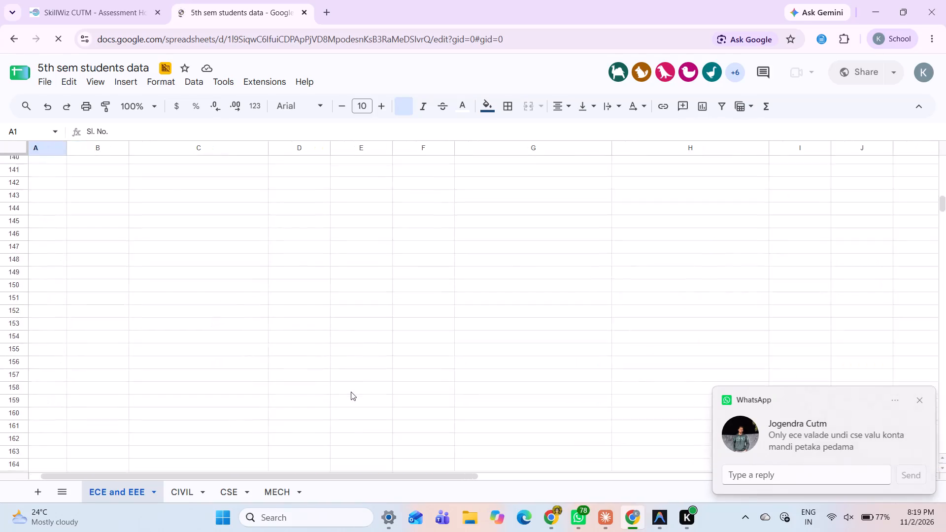
scroll(351, 392, "up", 7)
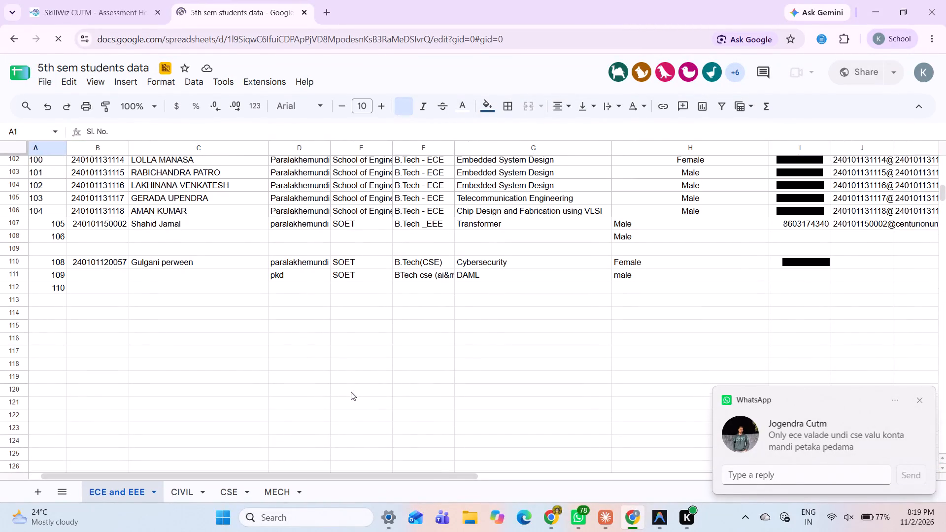
scroll(351, 392, "up", 1)
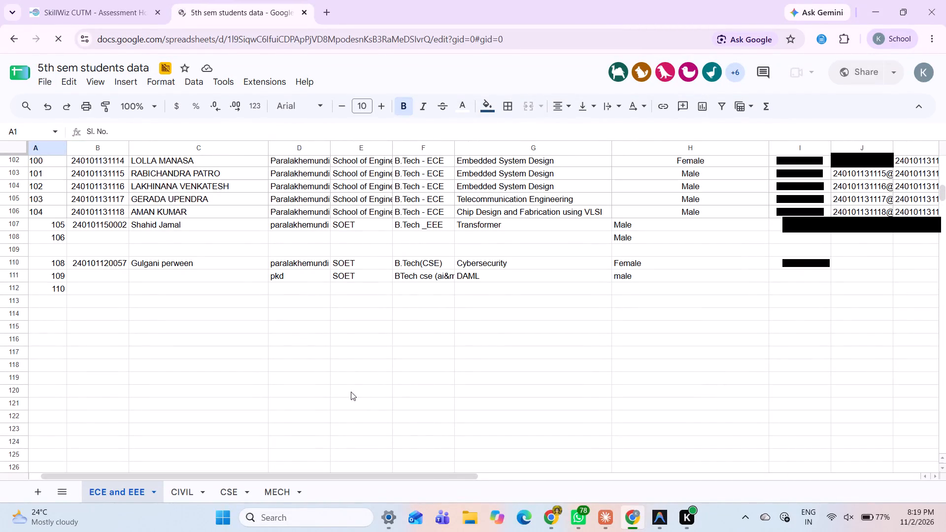
scroll(351, 392, "up", 5)
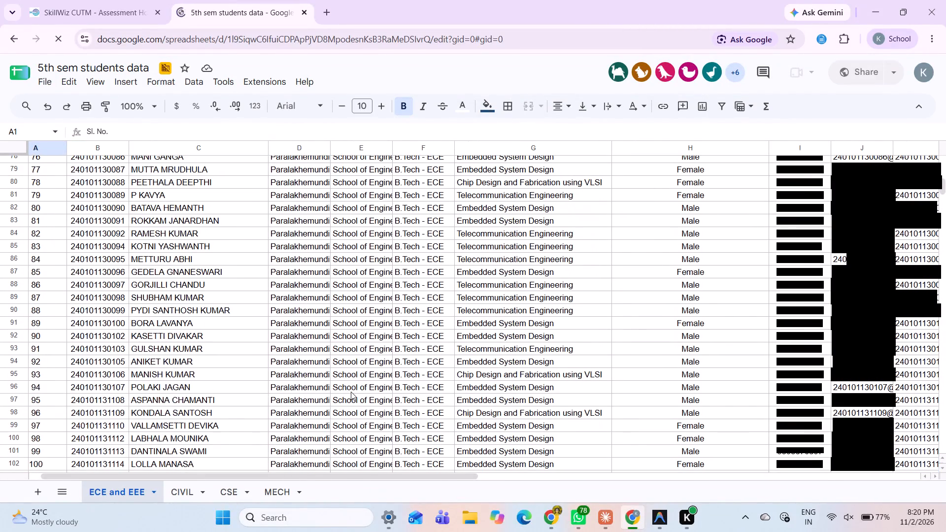
scroll(351, 392, "up", 2)
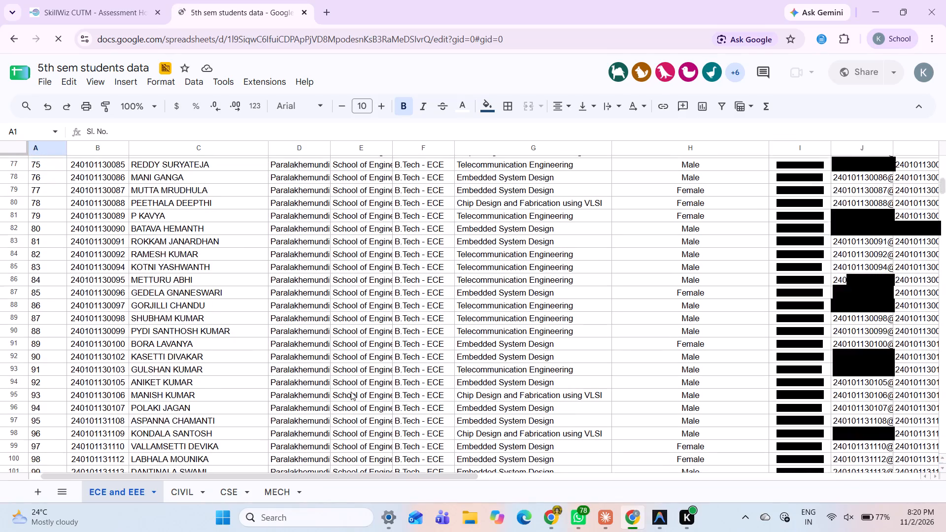
scroll(351, 392, "up", 5)
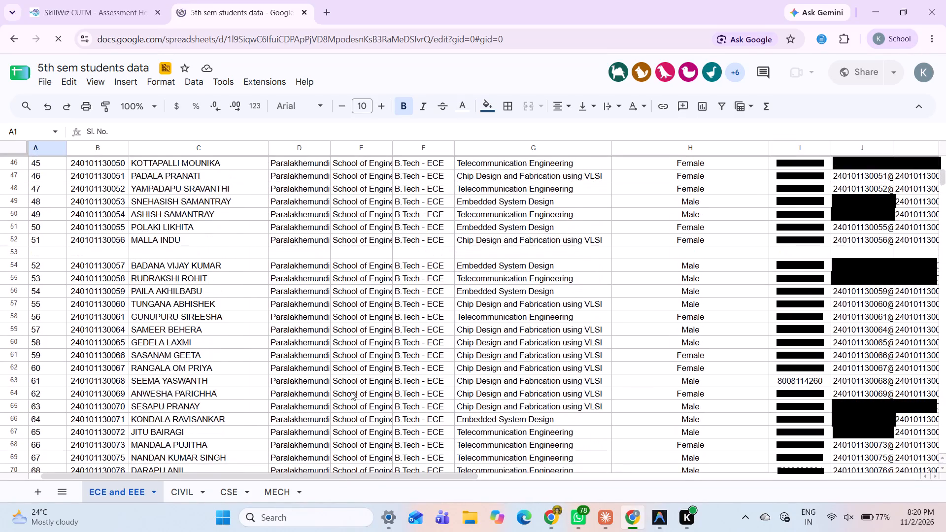
scroll(351, 392, "up", 13)
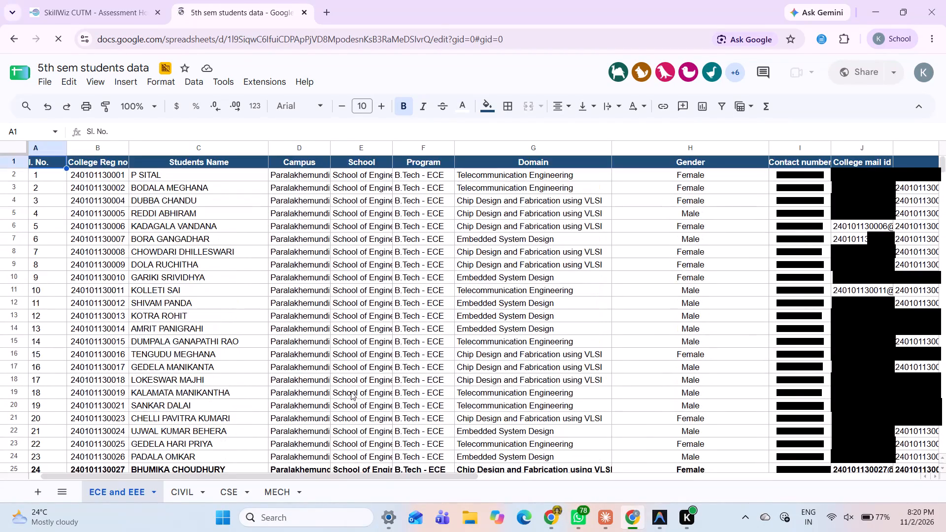
scroll(351, 392, "up", 1)
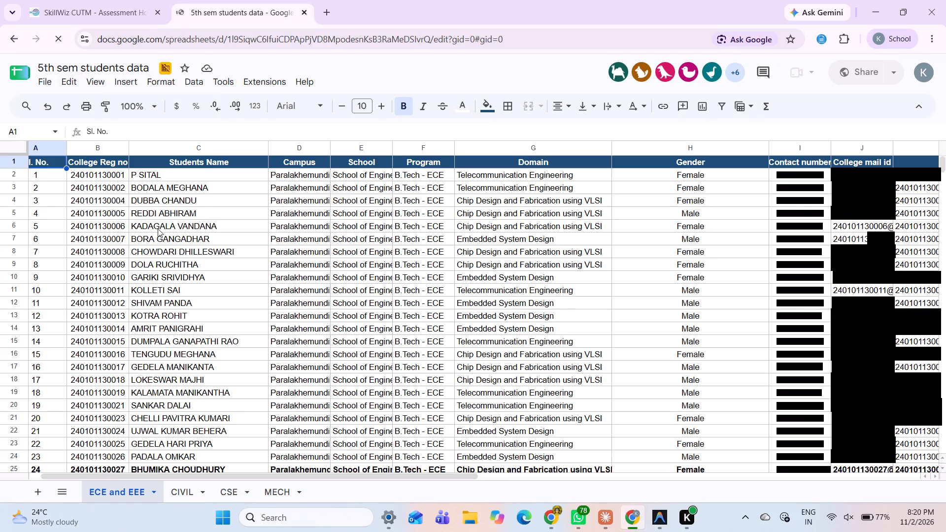
Review the ECE and EEE records again, checking the last entries and the contact, CGPA and backlog columns.
scroll(158, 229, "down", 10)
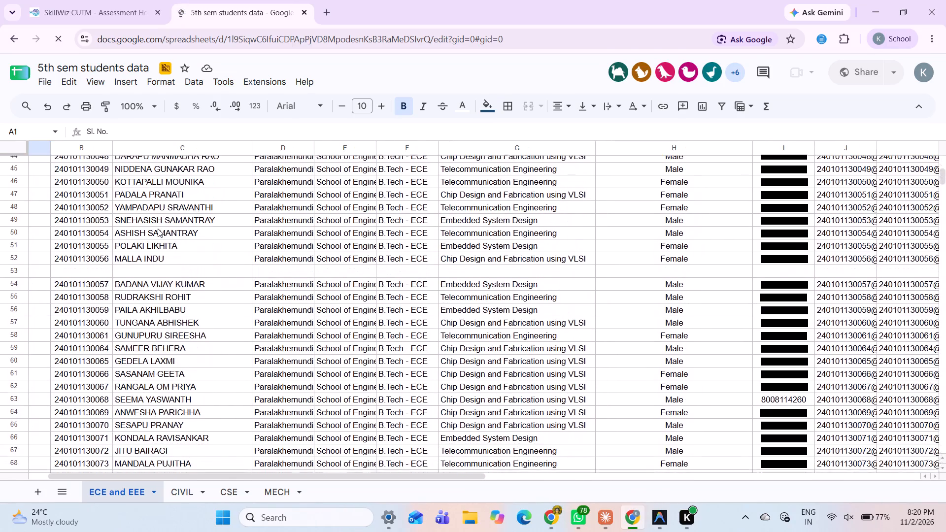
scroll(158, 229, "down", 4)
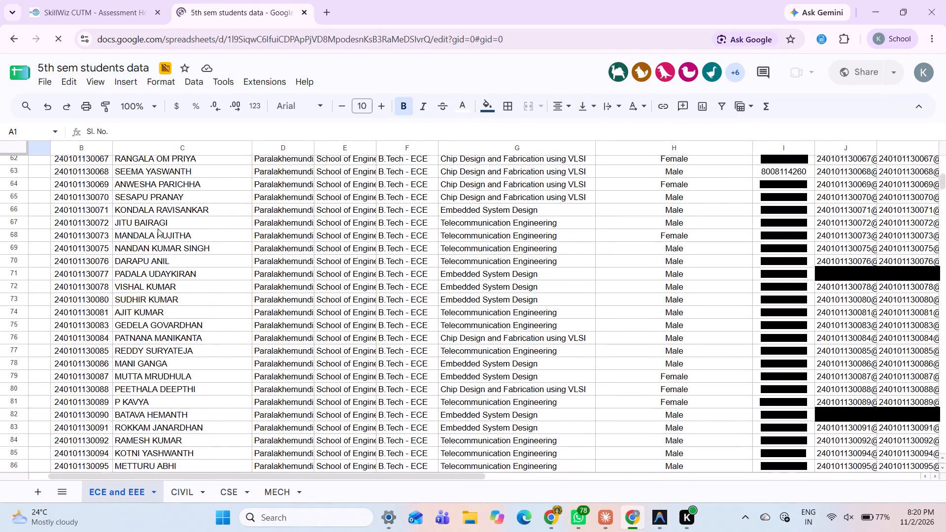
scroll(158, 229, "down", 6)
scroll(158, 229, "up", 2)
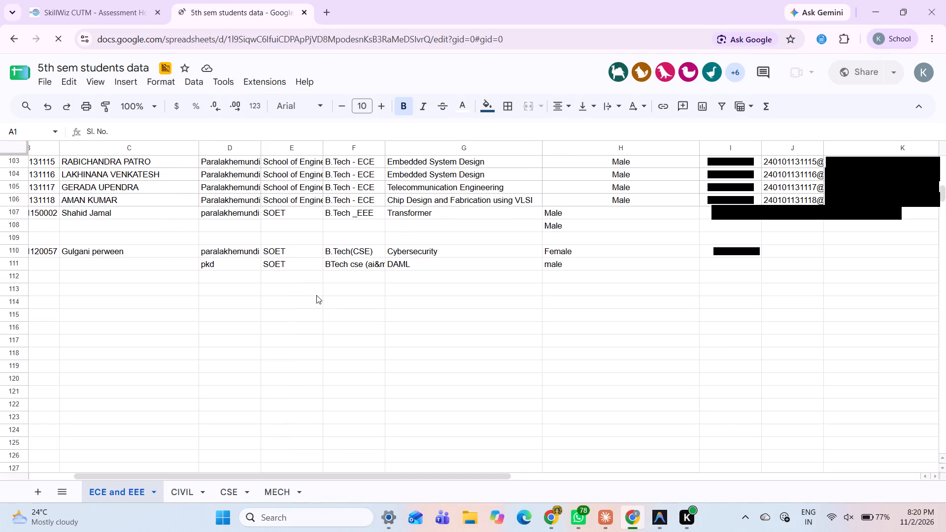
scroll(173, 258, "up", 4)
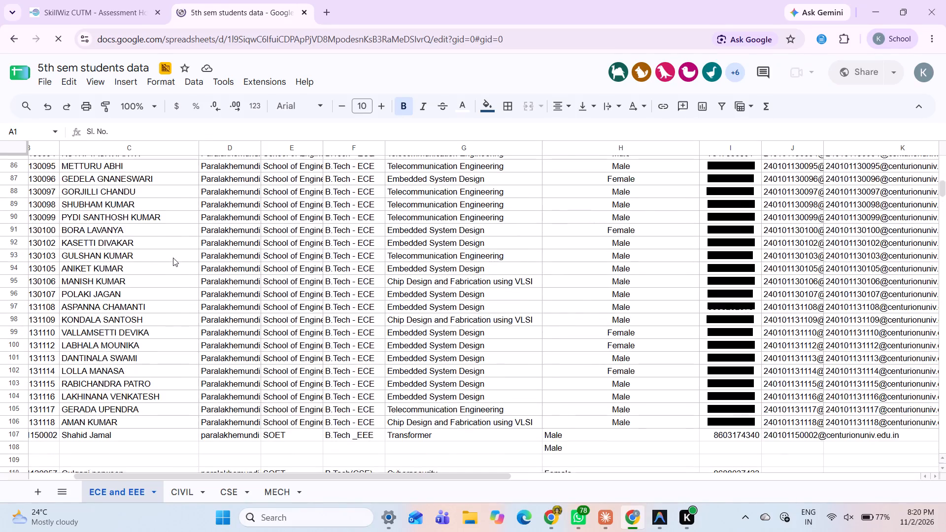
scroll(173, 258, "left", 4)
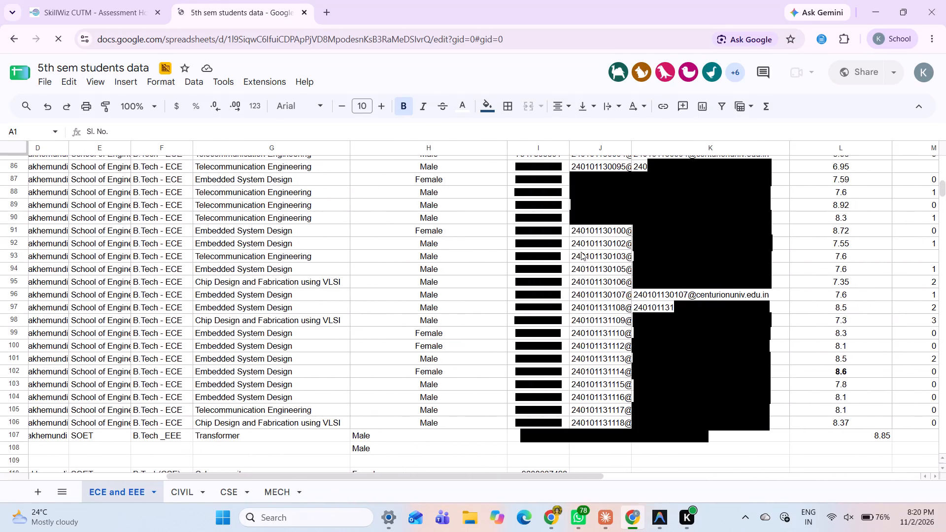
scroll(574, 258, "left", 1)
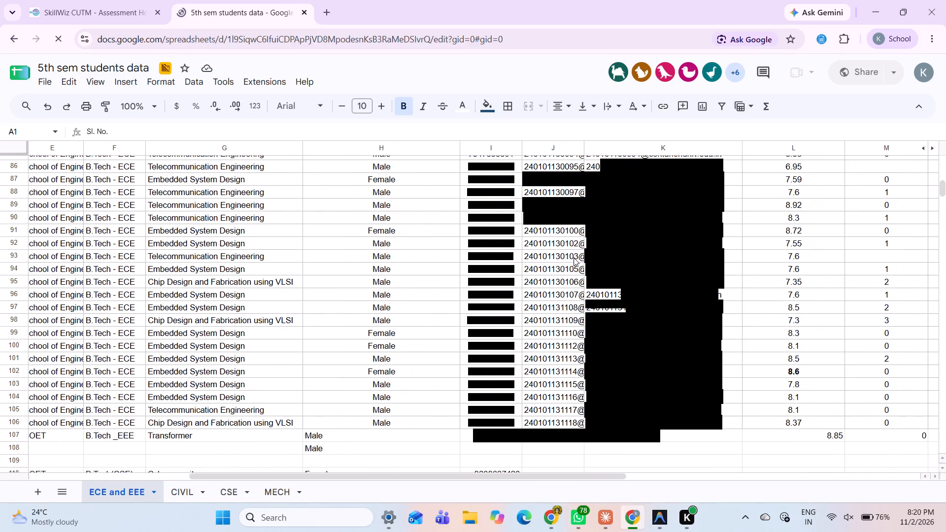
scroll(487, 255, "up", 10)
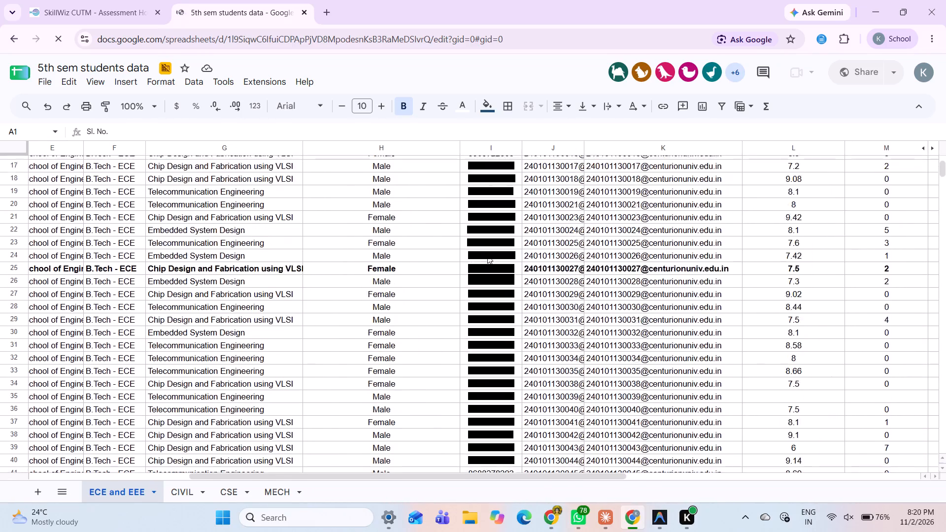
scroll(487, 255, "up", 3)
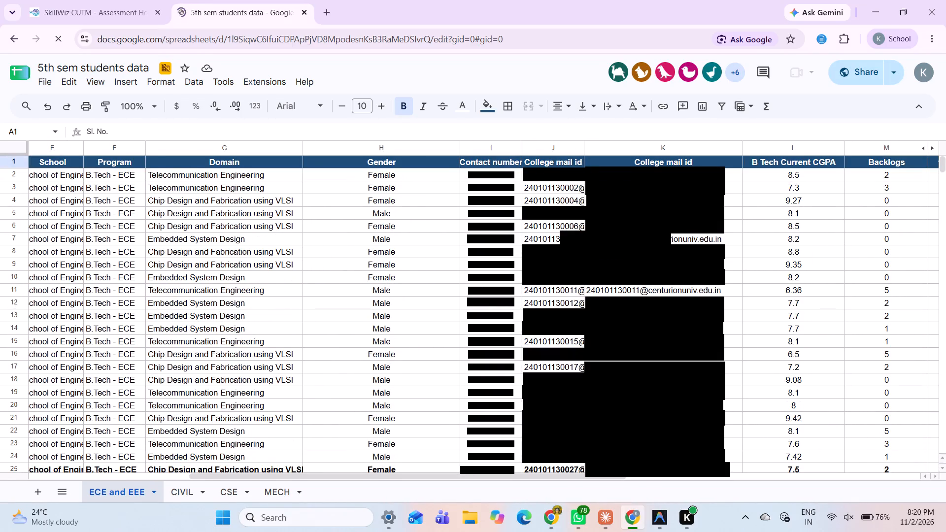
Inspect the first student's entries in both College mail id columns, cells J2 and K2.
left_click(549, 175)
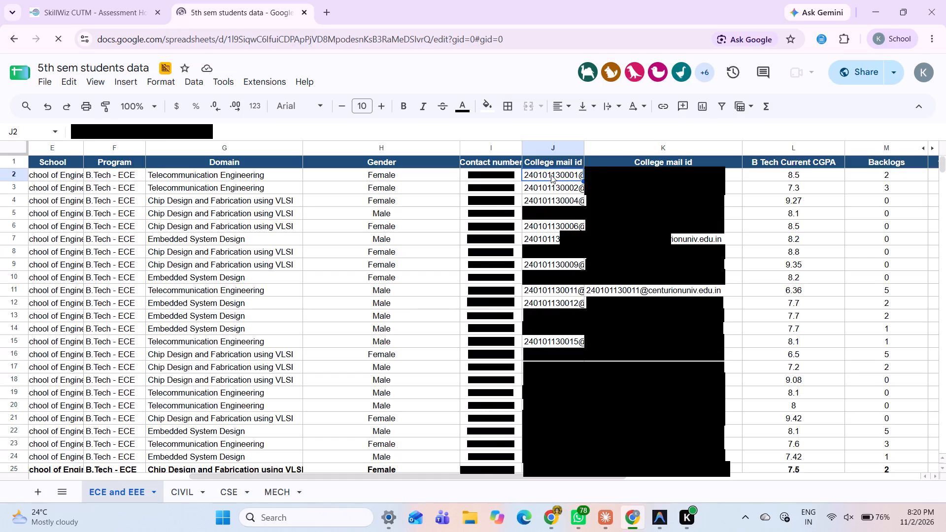
left_click(600, 176)
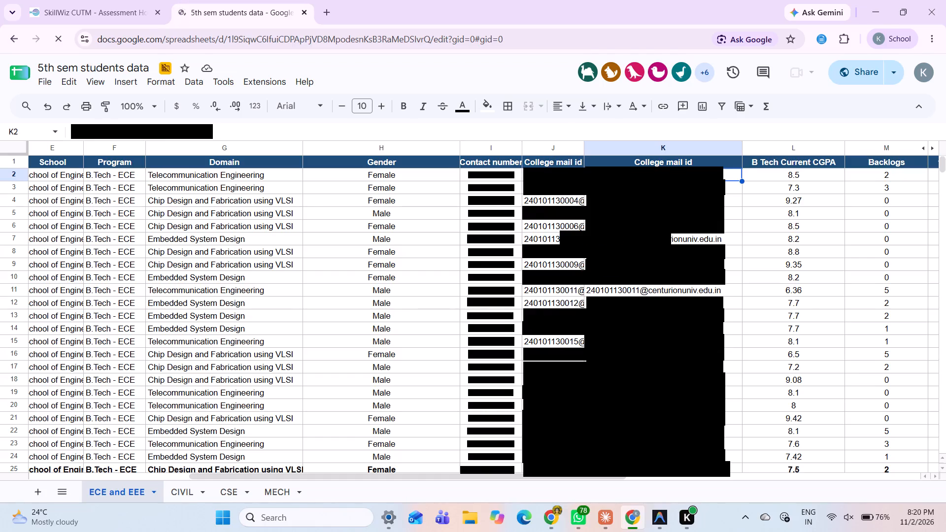
Examine the B Tech Current CGPA, Backlogs, 10th Marks and 12th Marks columns for the listed students.
scroll(635, 273, "left", 5)
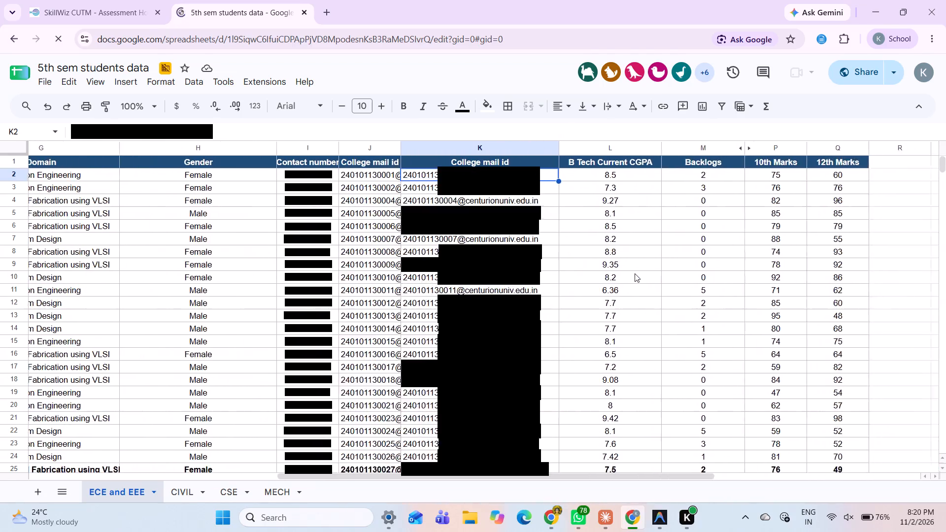
scroll(635, 273, "left", 1)
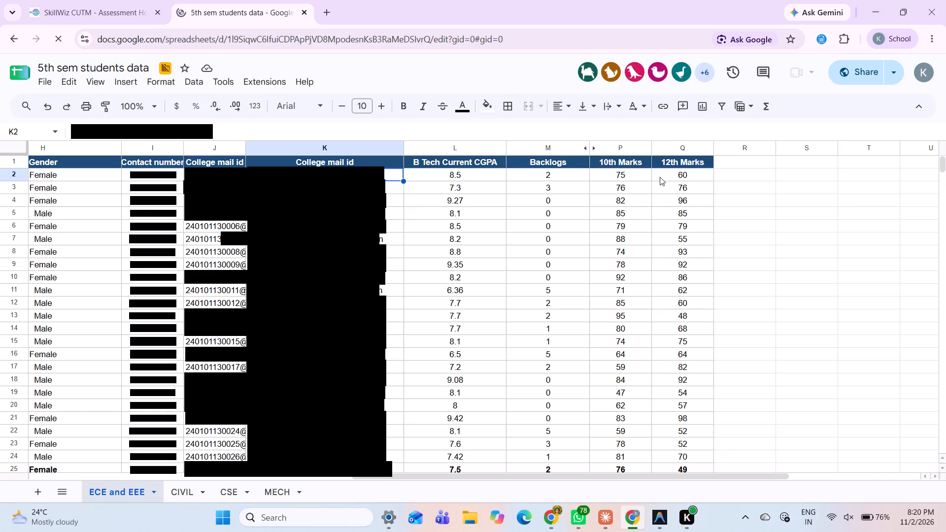
scroll(677, 266, "down", 2)
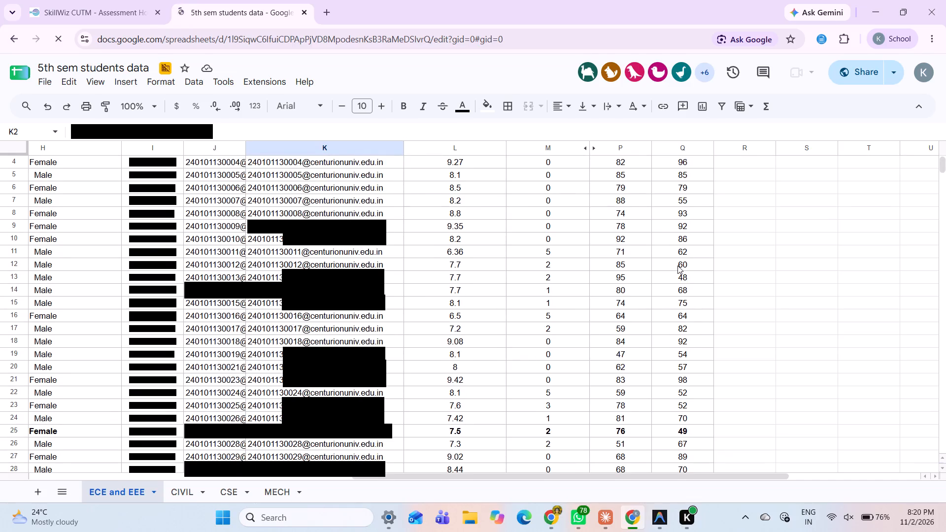
scroll(677, 266, "down", 1)
scroll(677, 266, "up", 1)
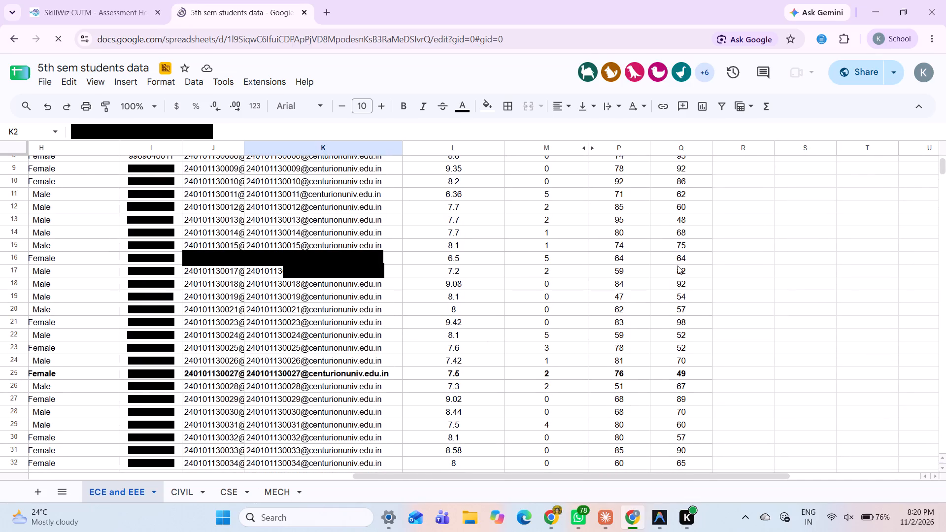
scroll(677, 266, "up", 3)
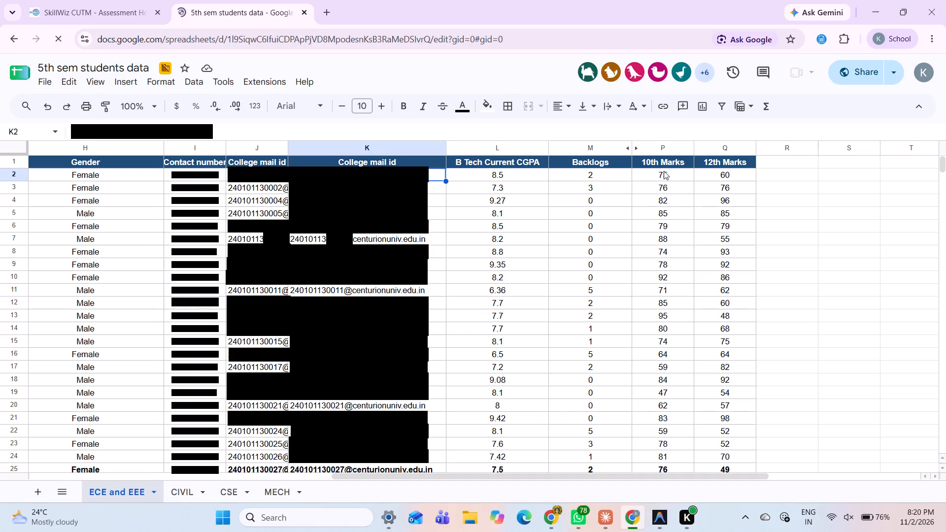
Examine the CGPA, backlogs and marks columns of the ECE and EEE sheet, including the last filled rows and their names.
scroll(684, 431, "down", 4)
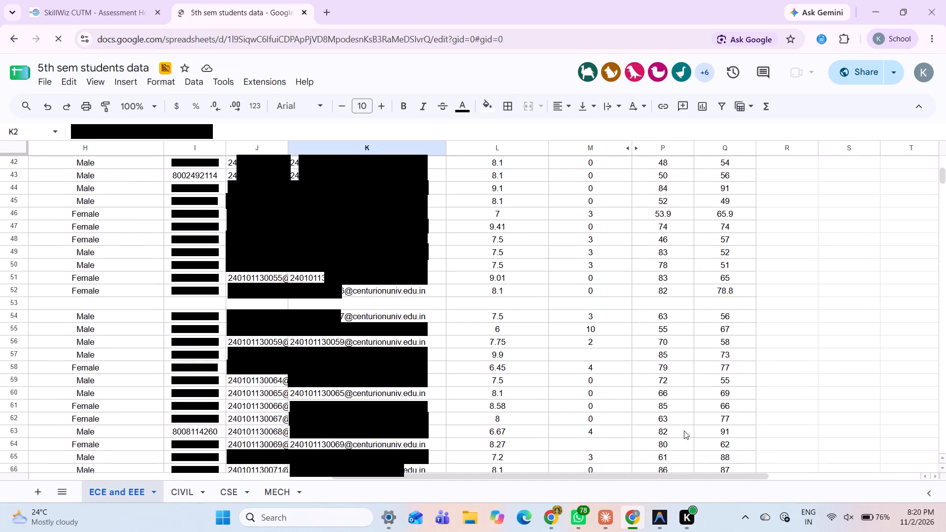
scroll(684, 431, "down", 2)
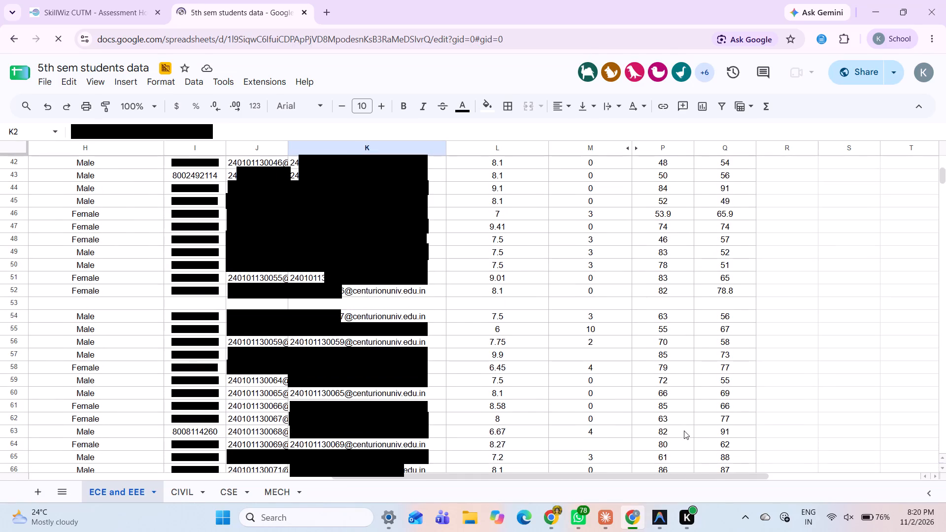
scroll(684, 431, "down", 1)
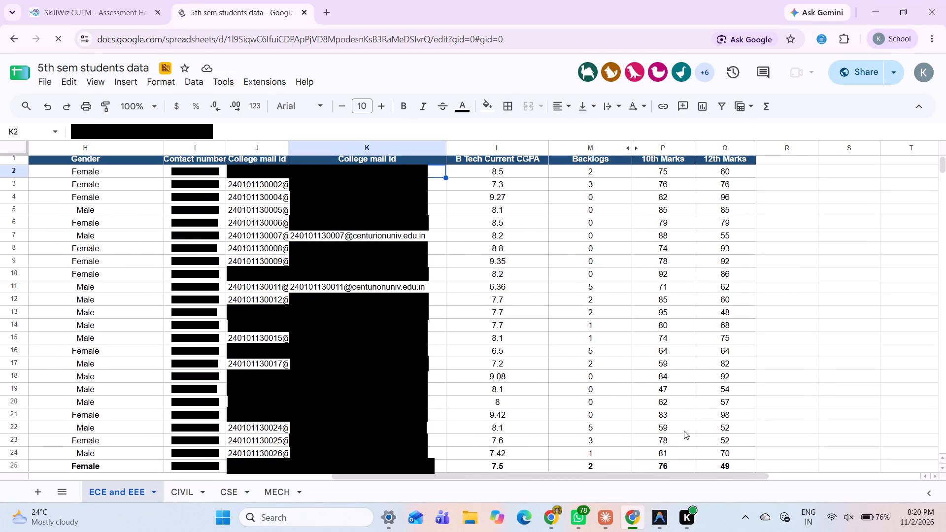
scroll(684, 431, "down", 3)
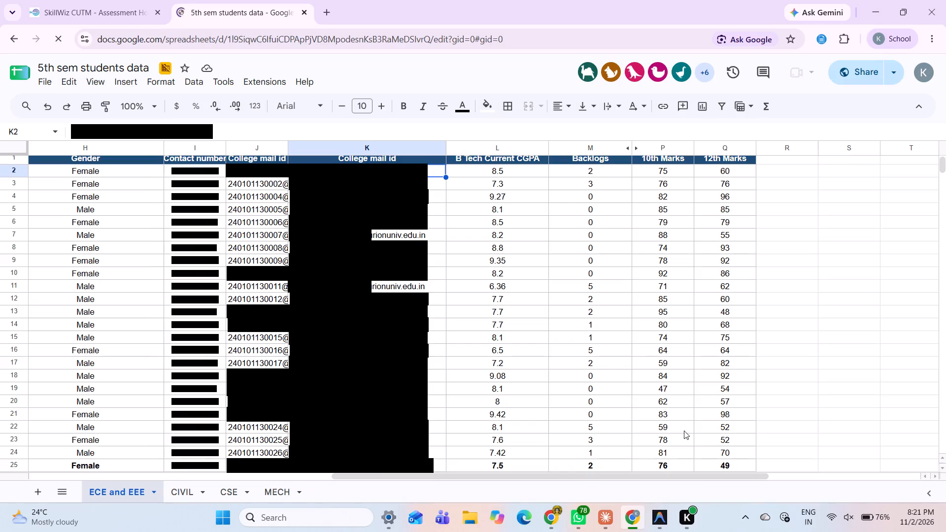
scroll(684, 431, "down", 1)
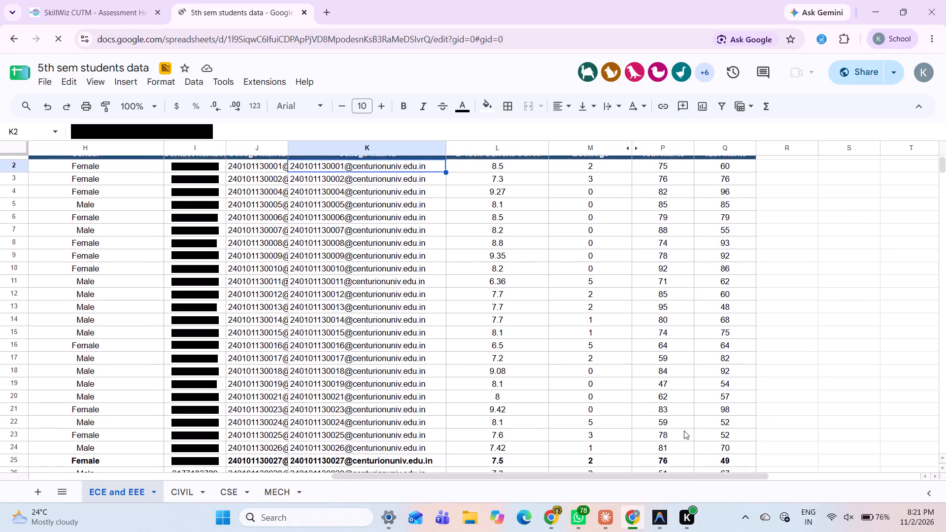
scroll(684, 431, "down", 5)
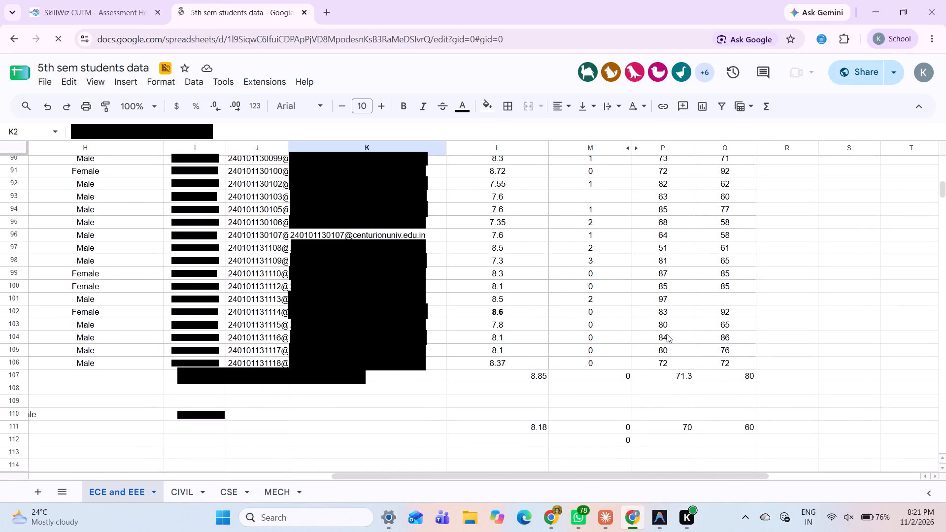
scroll(667, 334, "down", 1)
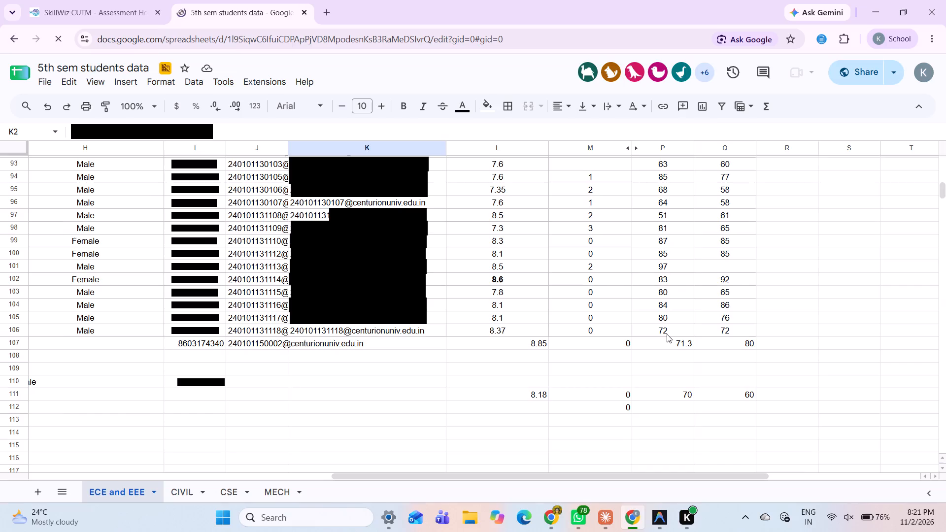
scroll(667, 334, "down", 4)
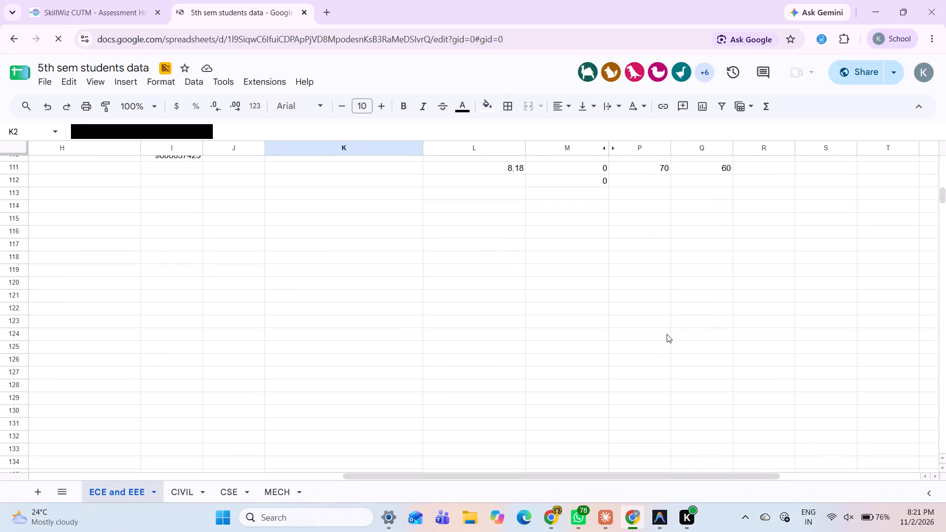
scroll(667, 334, "up", 1)
left_click_drag(598, 477, 535, 477)
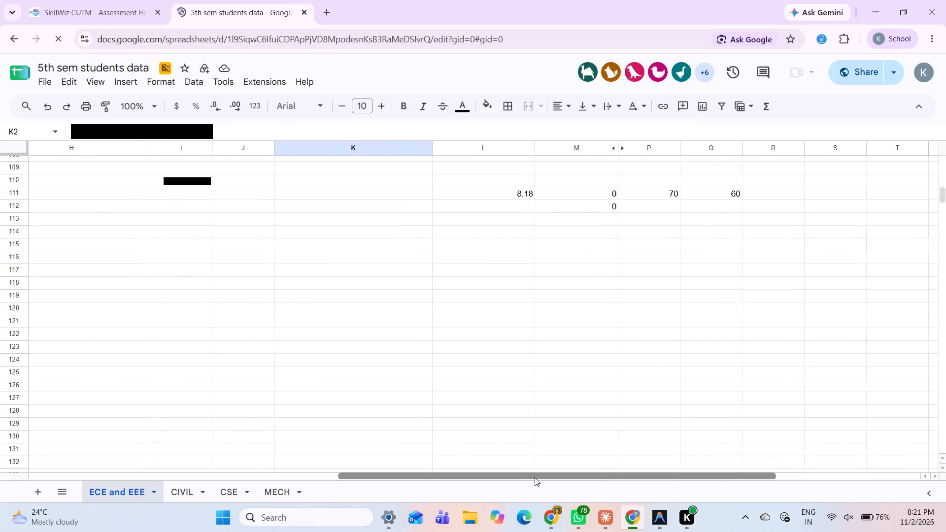
left_click_drag(535, 477, 288, 487)
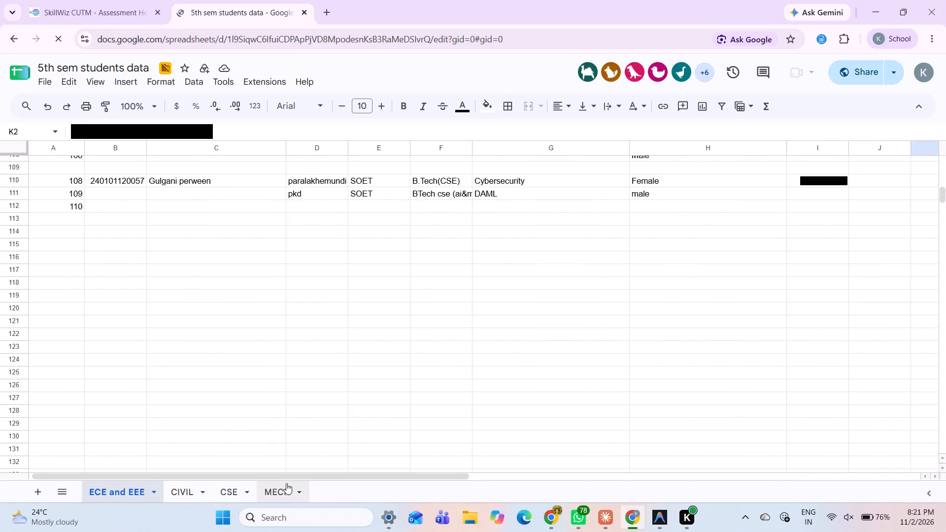
left_click_drag(312, 472, 172, 472)
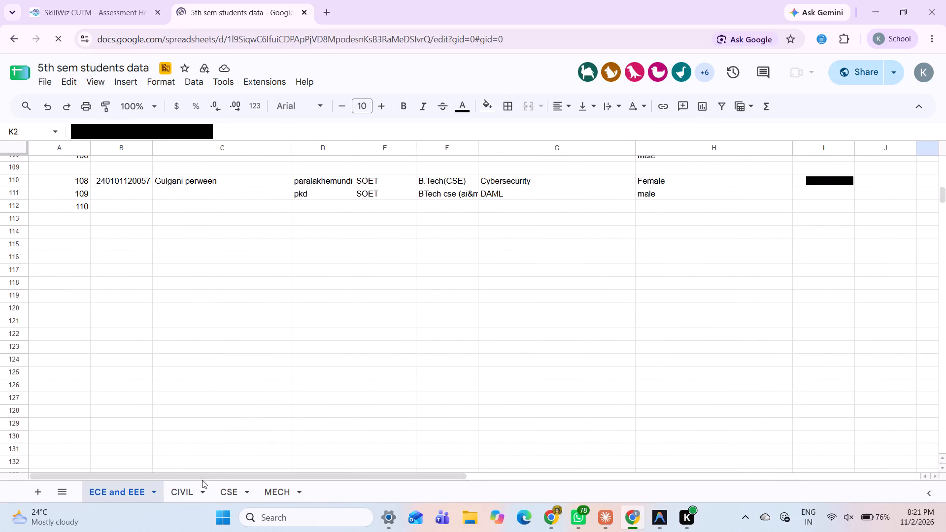
Switch to the CSE sheet and look through its student entries.
left_click(229, 489)
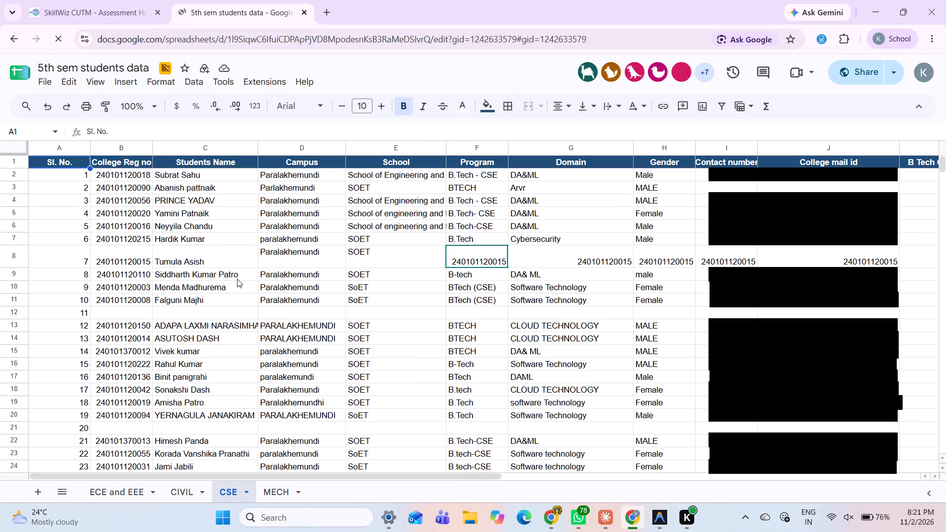
left_click_drag(237, 279, 250, 230)
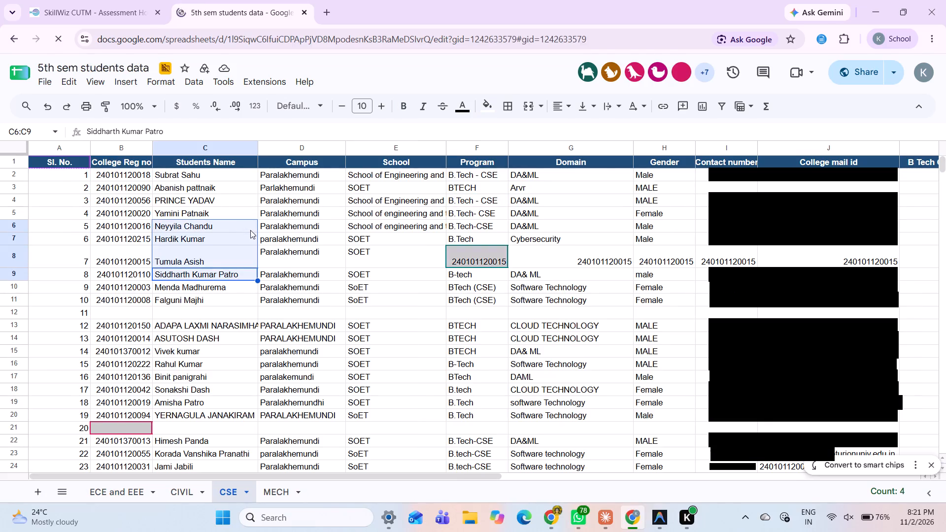
left_click(313, 241)
scroll(315, 326, "down", 1)
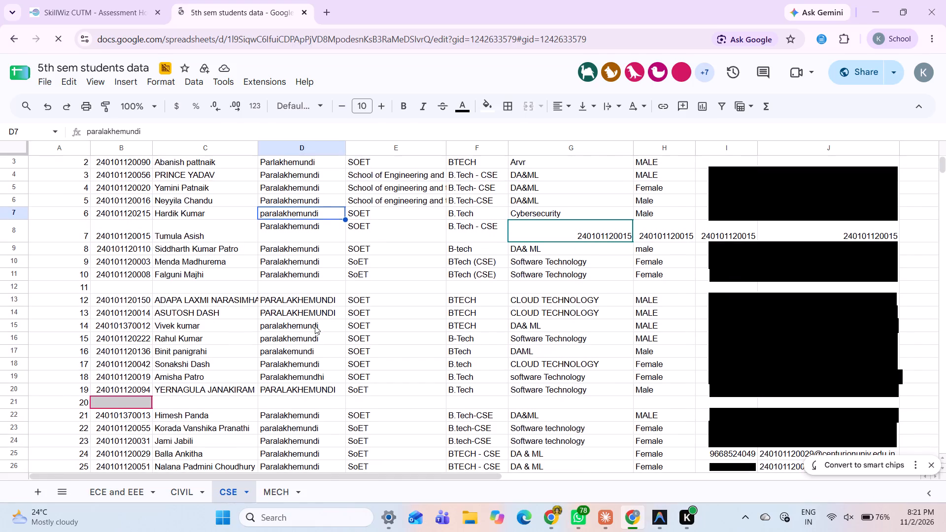
scroll(315, 326, "down", 2)
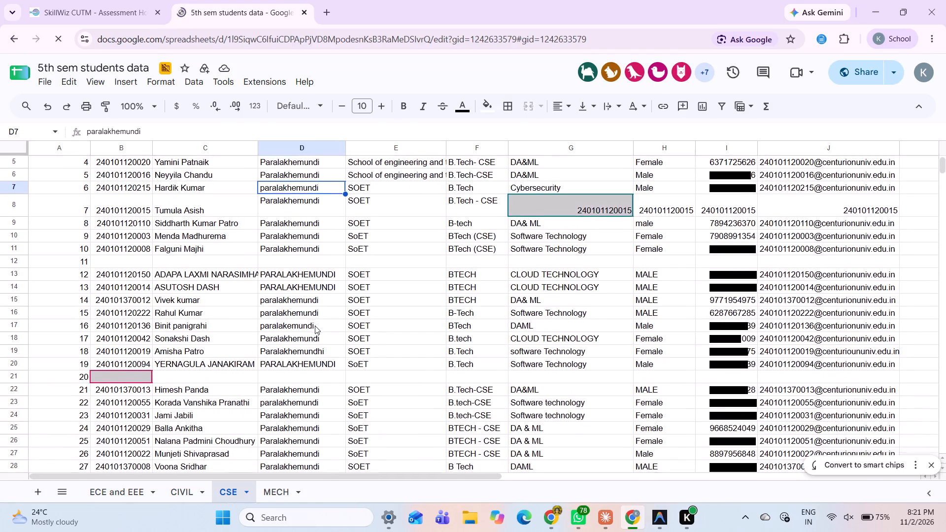
scroll(315, 326, "down", 3)
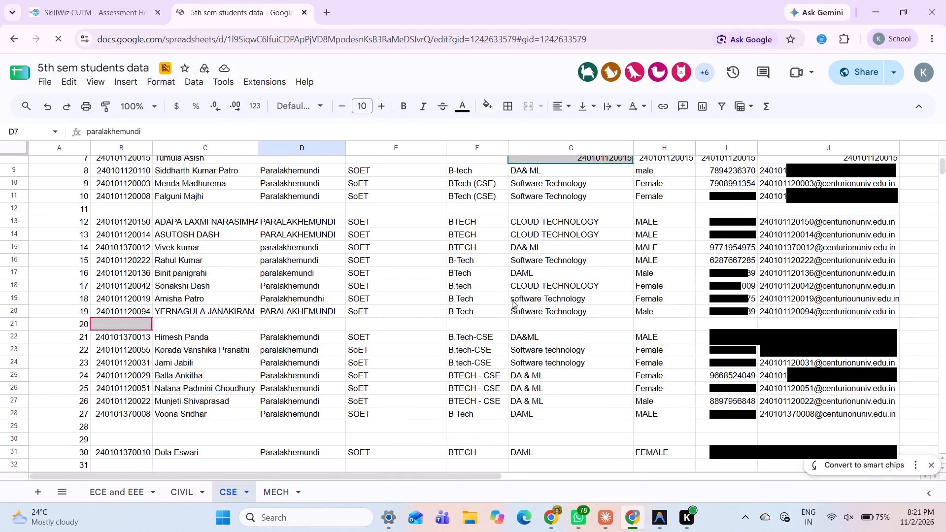
Examine the CGPA, backlogs, 12th marks and 10th marks columns of the CSE sheet.
scroll(598, 308, "left", 3)
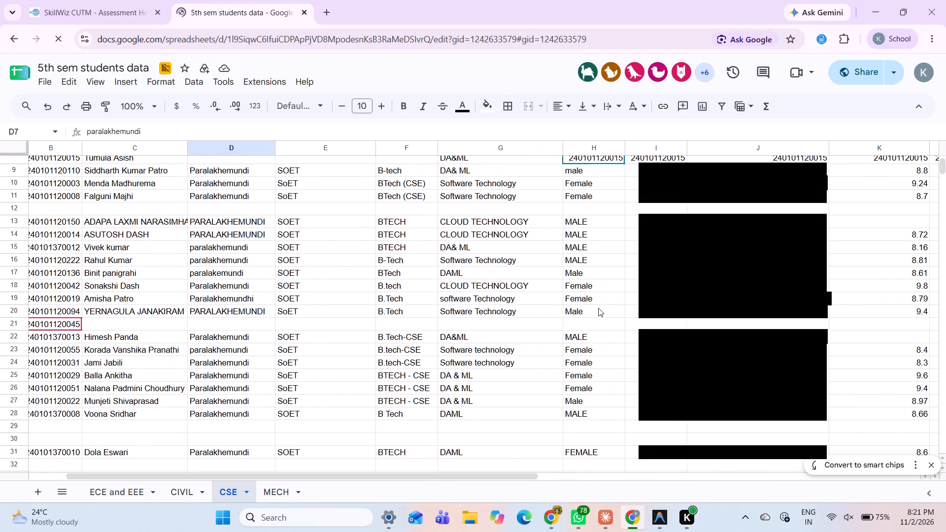
scroll(598, 308, "left", 3)
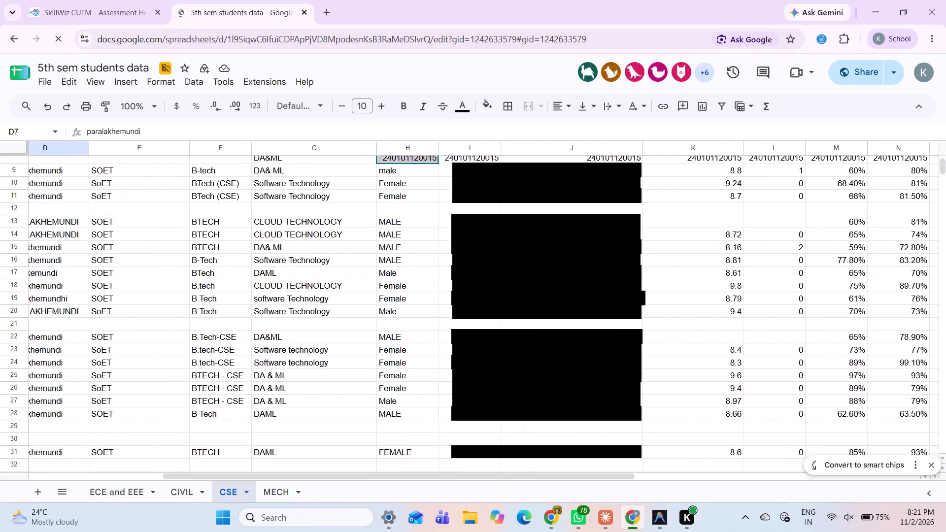
scroll(598, 308, "left", 2)
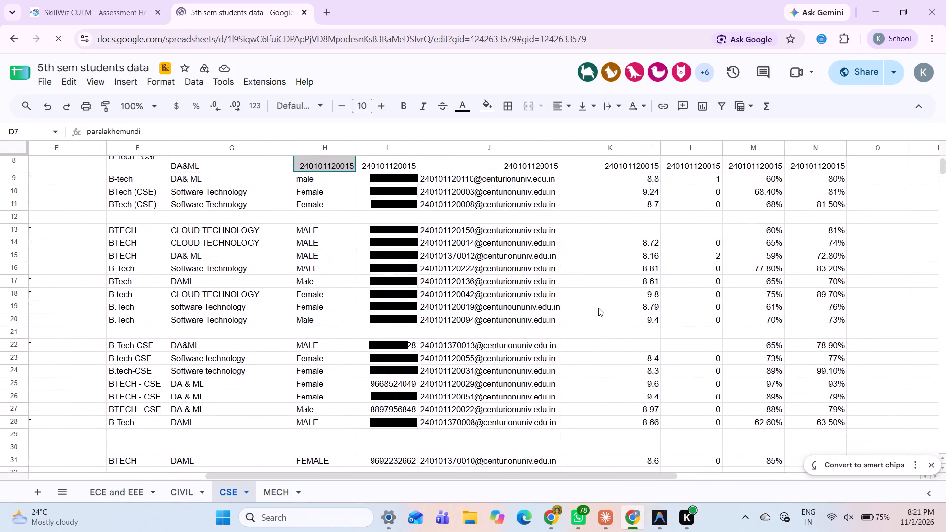
scroll(598, 308, "left", 1)
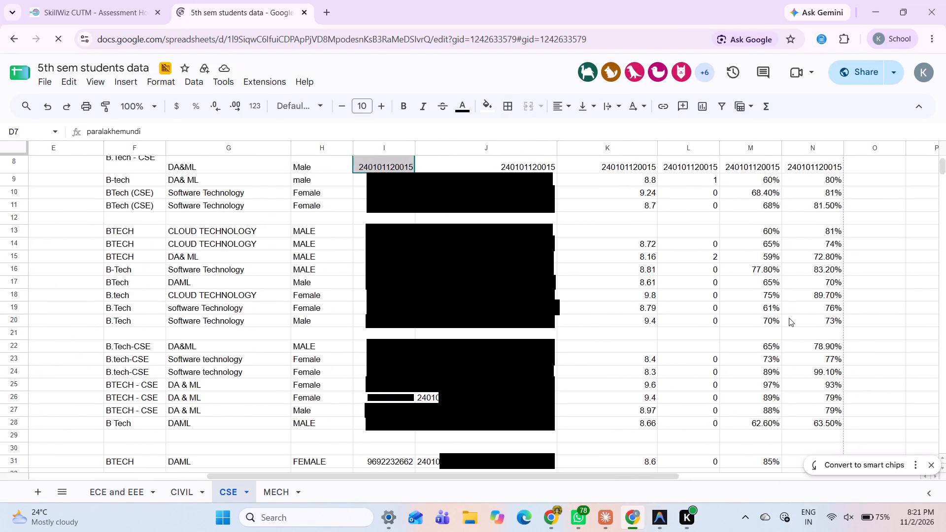
scroll(654, 328, "up", 5)
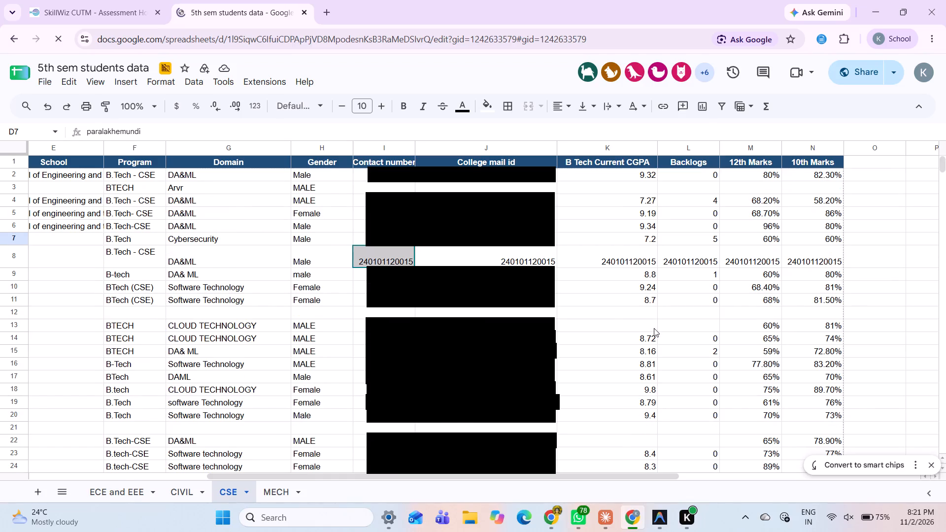
Look through the student names, registration numbers and domains in the CSE sheet down to row 34.
scroll(530, 323, "right", 4)
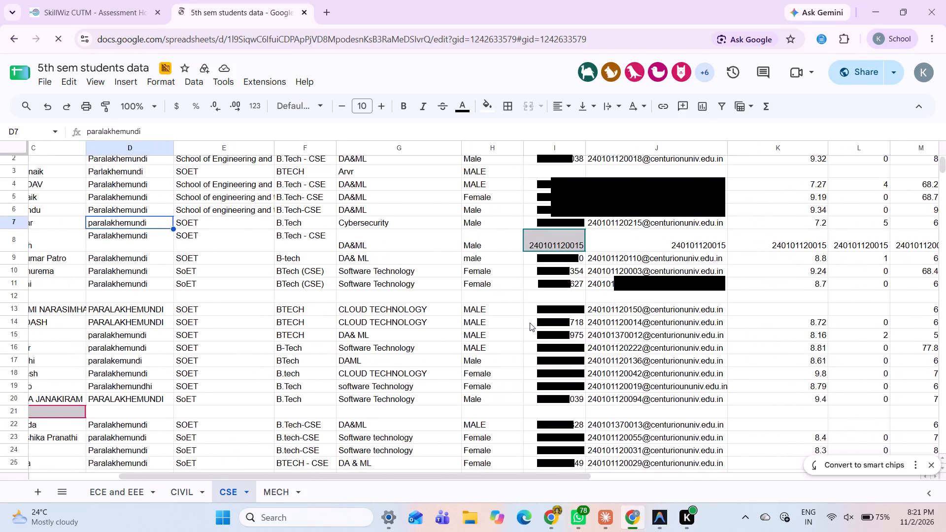
scroll(530, 323, "right", 4)
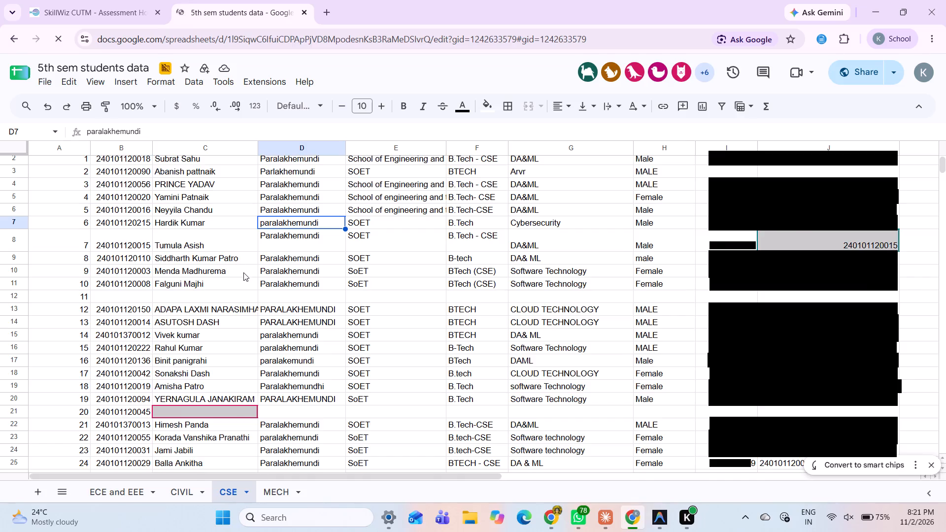
scroll(243, 272, "down", 1)
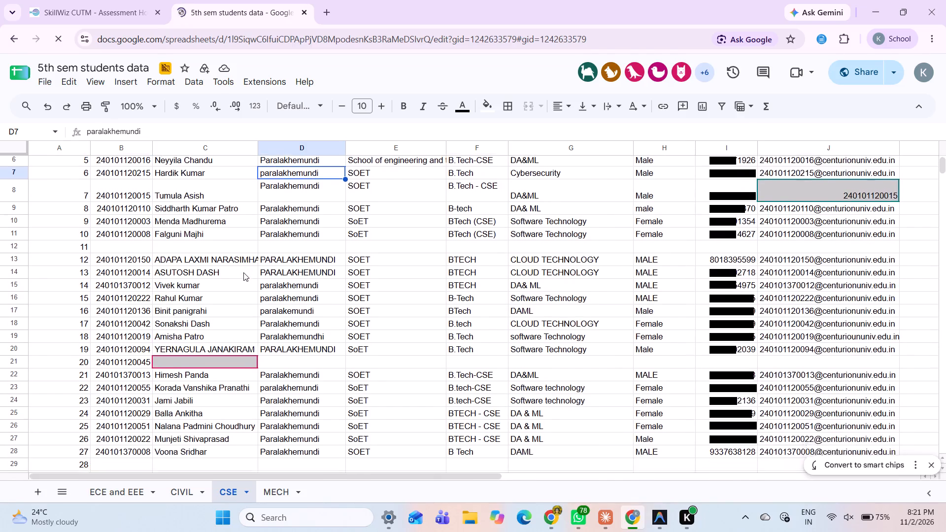
scroll(243, 272, "down", 2)
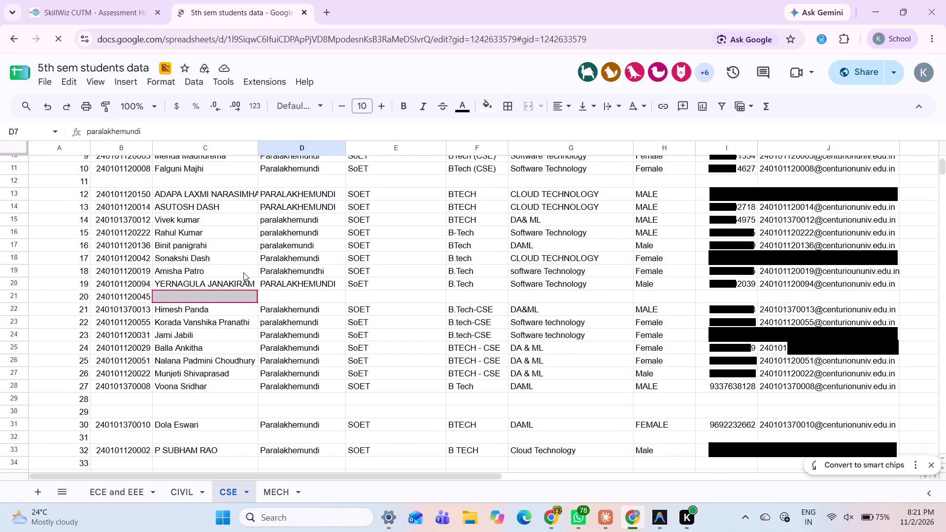
scroll(494, 353, "left", 2)
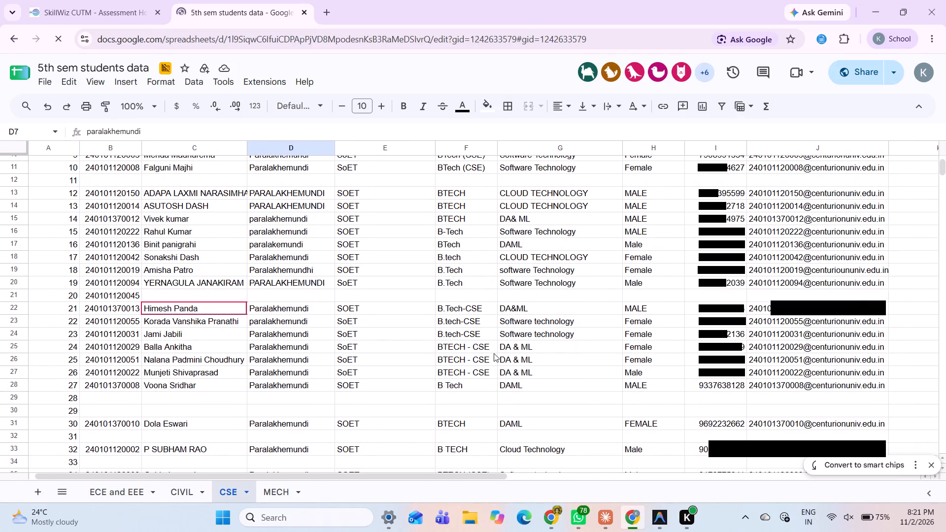
Examine the CGPA, backlogs and marks of CSE rows 11 to 33, checking the row 25 12th marks and row 24 10th marks.
scroll(494, 353, "left", 2)
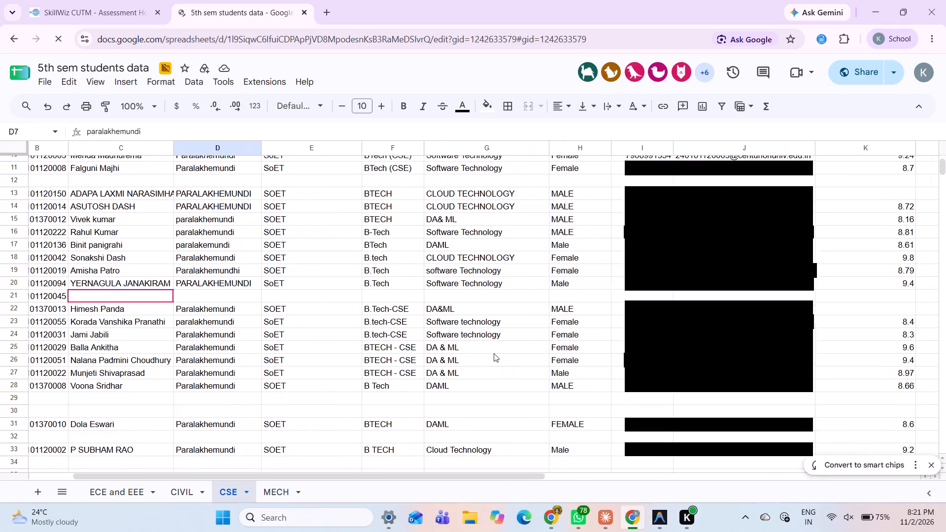
scroll(494, 353, "left", 1)
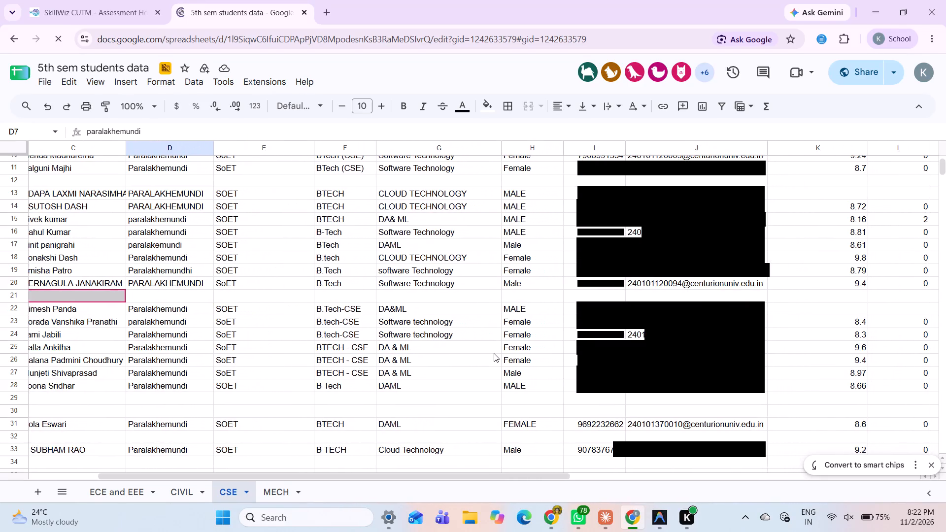
scroll(494, 353, "left", 3)
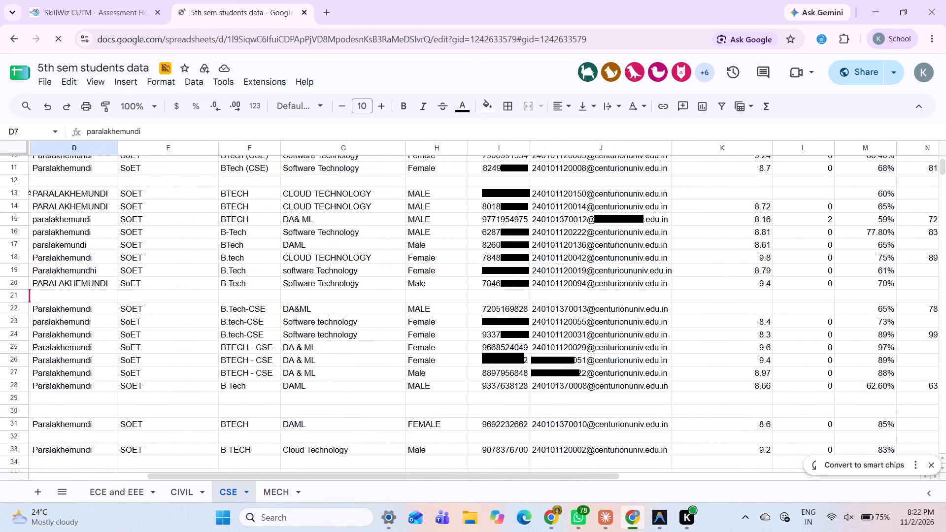
scroll(494, 353, "left", 3)
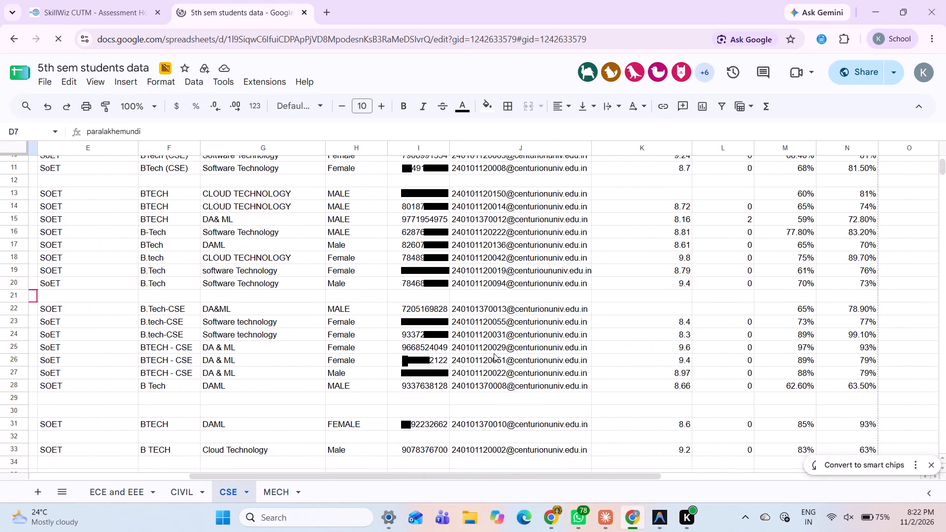
scroll(494, 353, "left", 1)
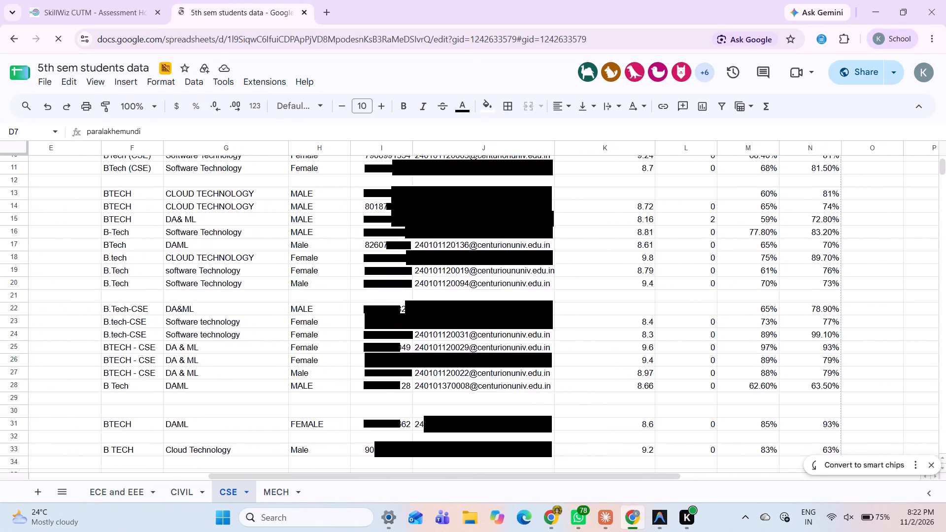
scroll(494, 353, "left", 1)
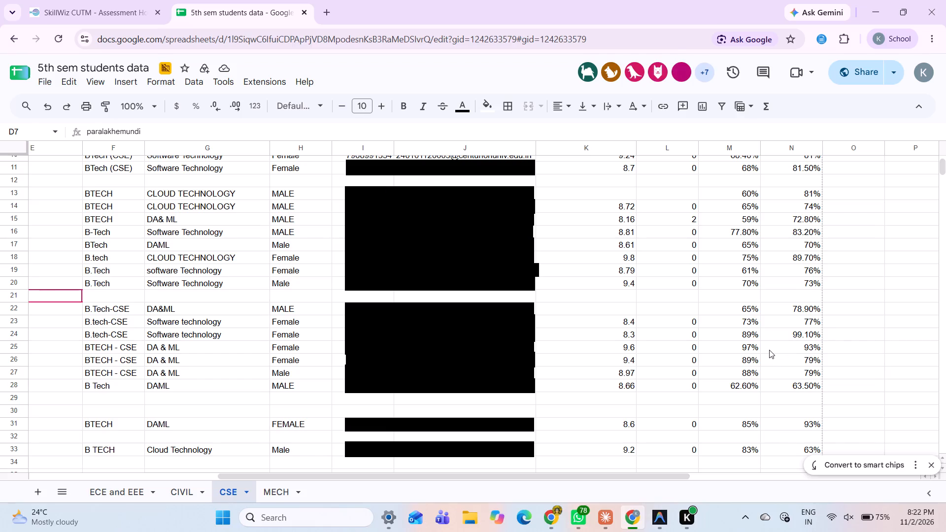
left_click(732, 349)
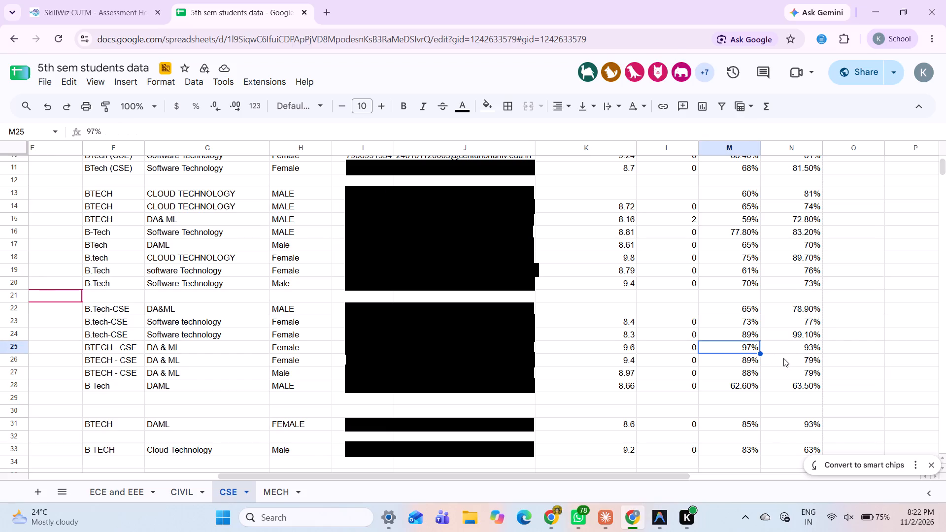
left_click(776, 334)
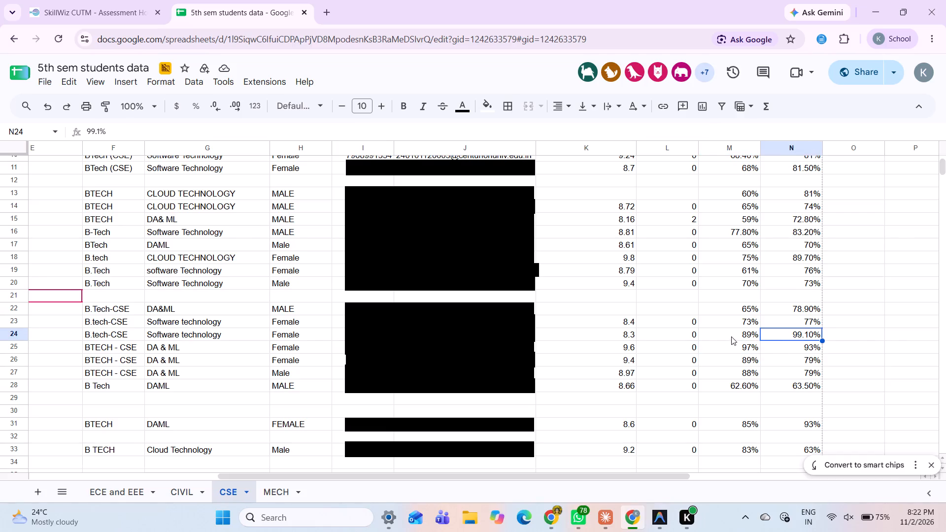
Identify the student in row 25 of the CSE sheet and check the CGPA, backlogs and marks along that row.
scroll(591, 334, "right", 7)
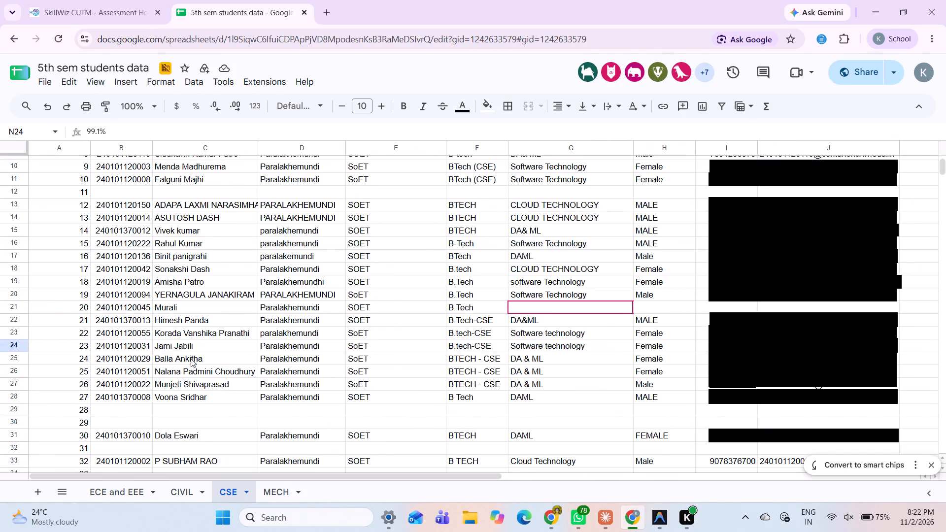
left_click(233, 356)
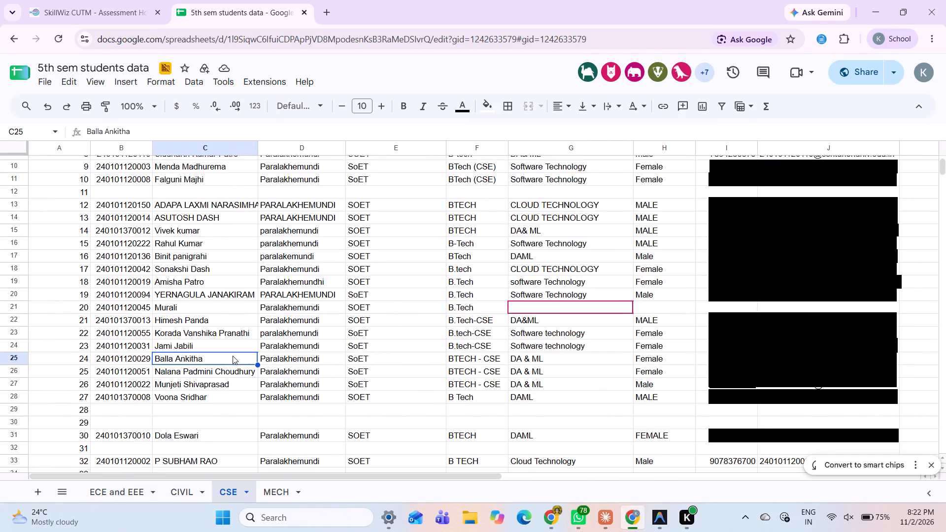
scroll(490, 367, "left", 5)
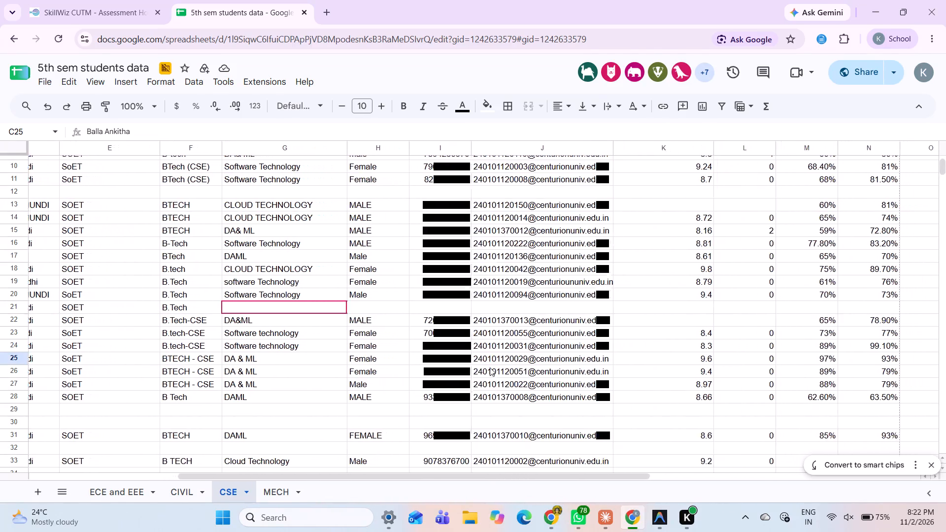
scroll(490, 367, "left", 5)
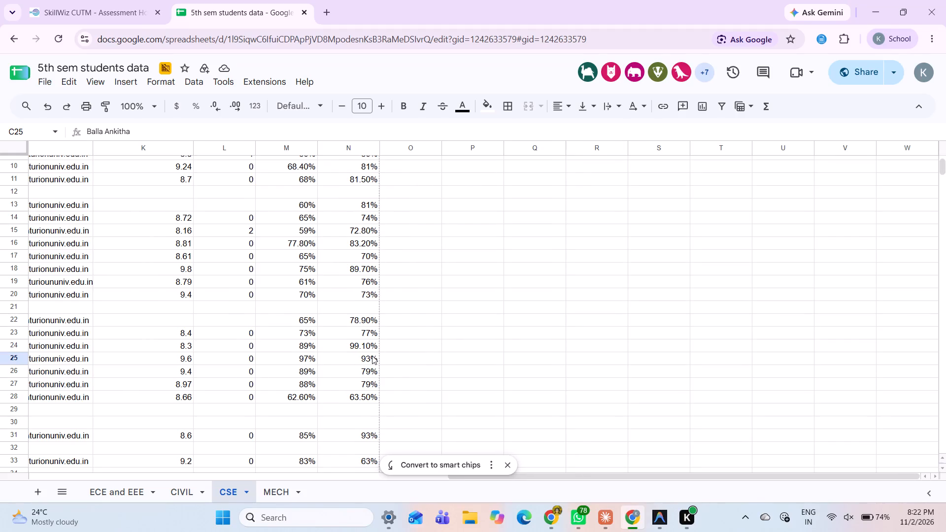
Compare the CGPA, backlogs and marks from the top of the CSE sheet down to row 46, checking the 12th marks in row 40.
scroll(370, 368, "up", 1)
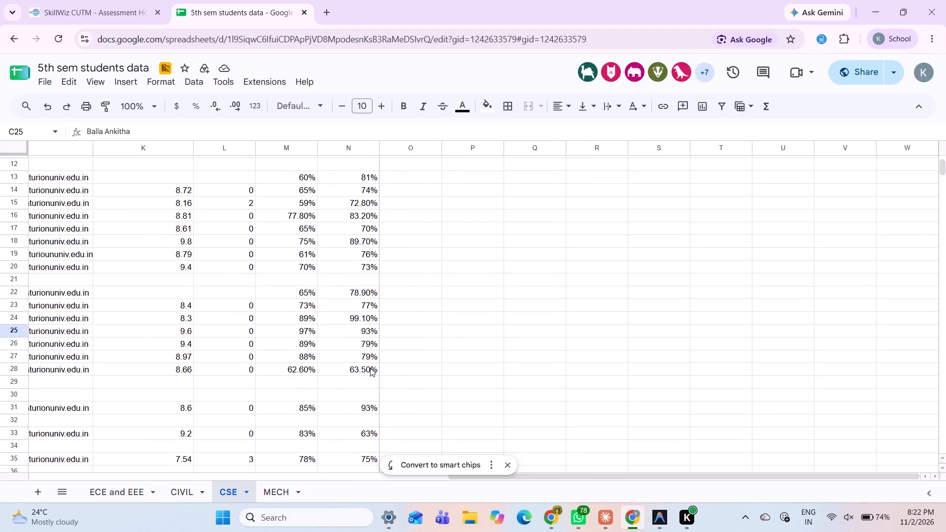
scroll(370, 368, "up", 4)
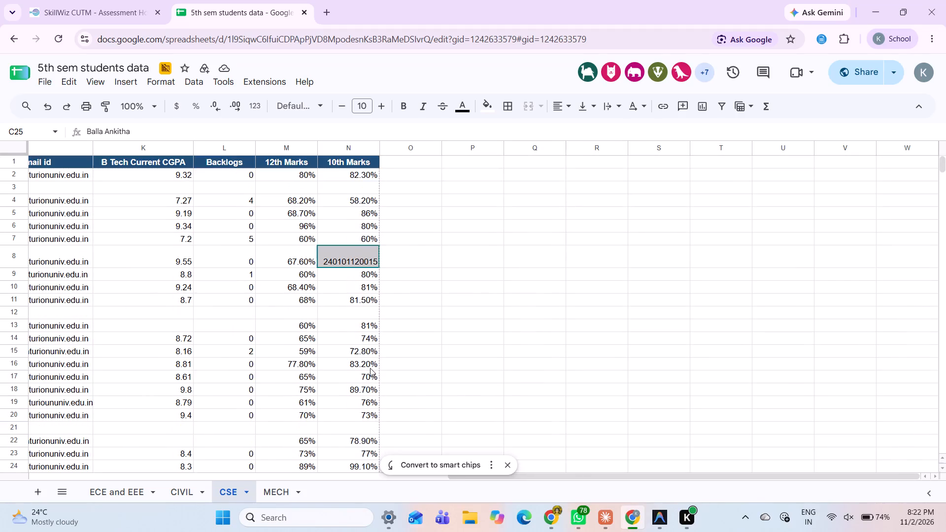
scroll(370, 368, "down", 4)
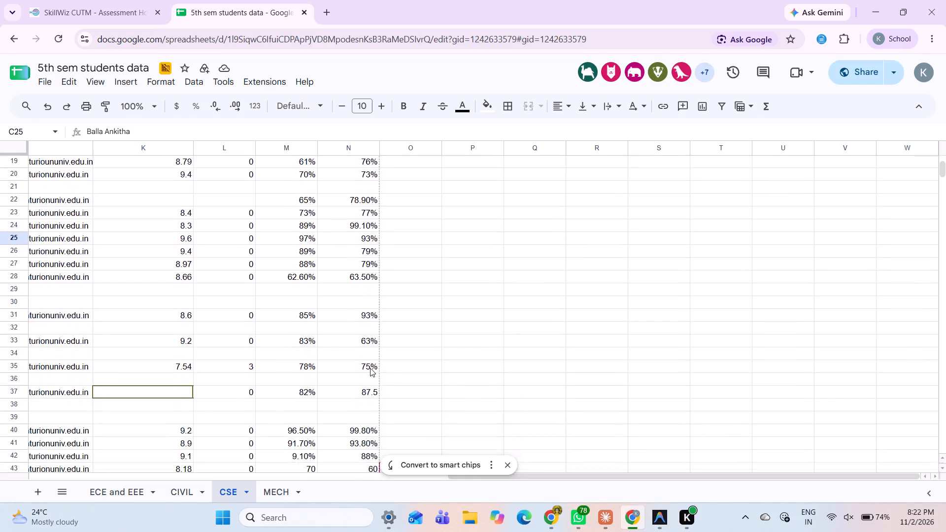
scroll(370, 368, "down", 1)
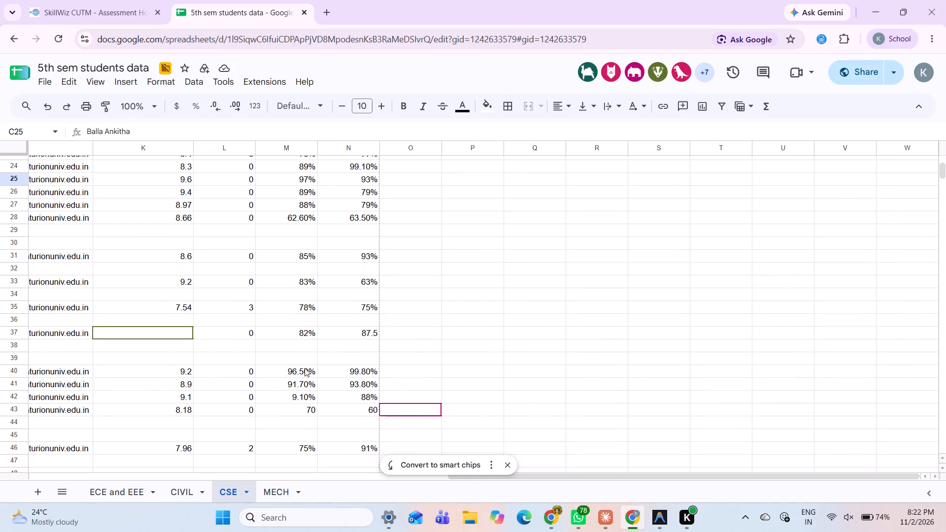
left_click(304, 368)
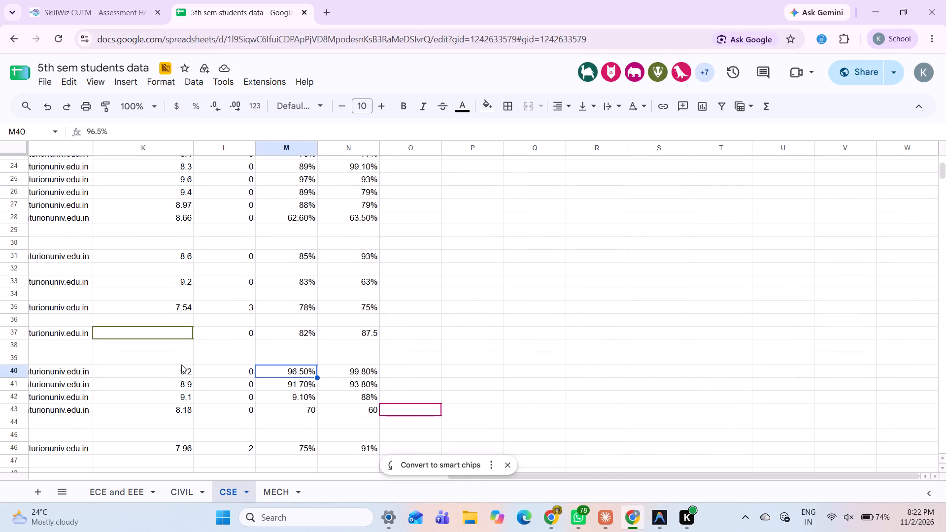
Check which students in CSE rows 40 and 41 the CGPA and marks entries belong to.
scroll(143, 356, "right", 8)
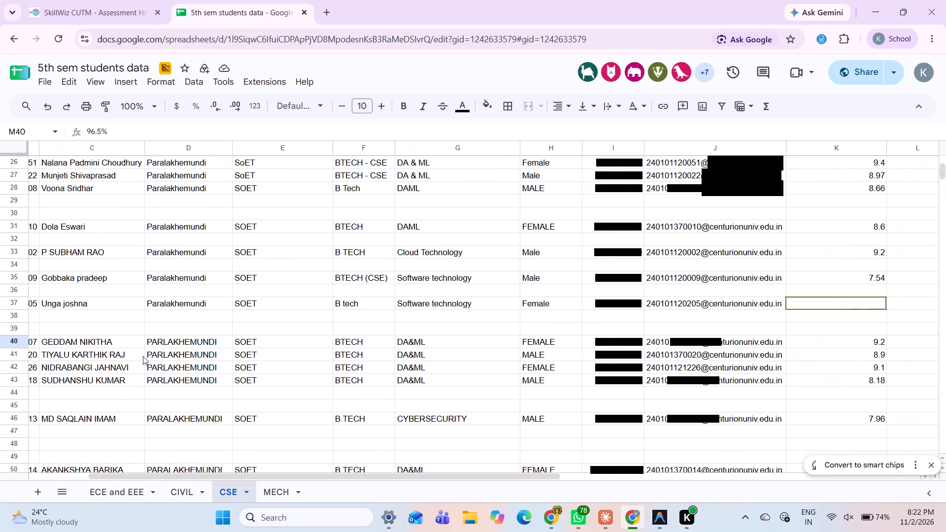
scroll(143, 356, "right", 1)
scroll(143, 356, "left", 1)
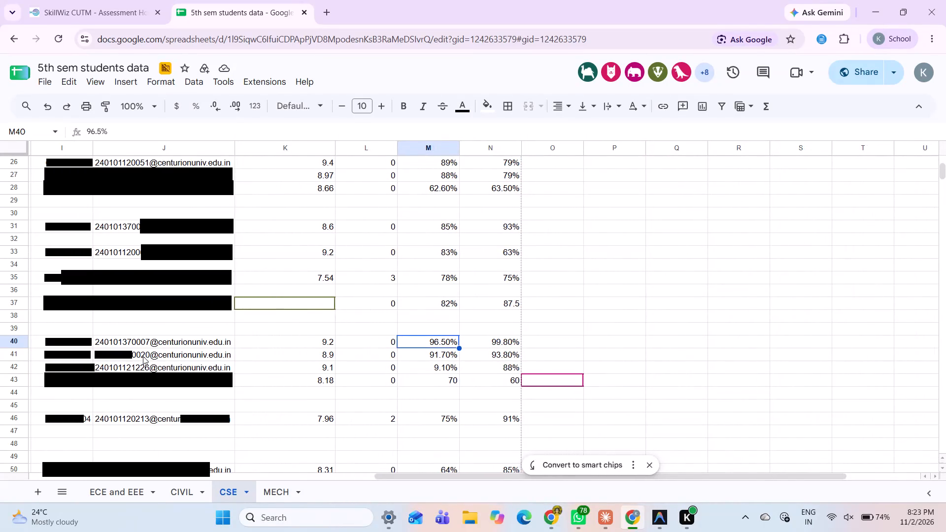
left_click(143, 356)
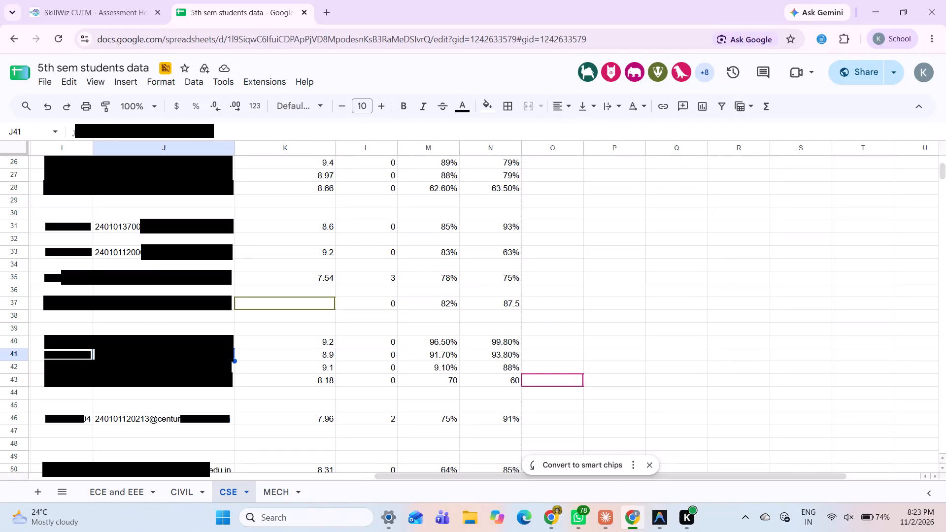
scroll(143, 356, "right", 9)
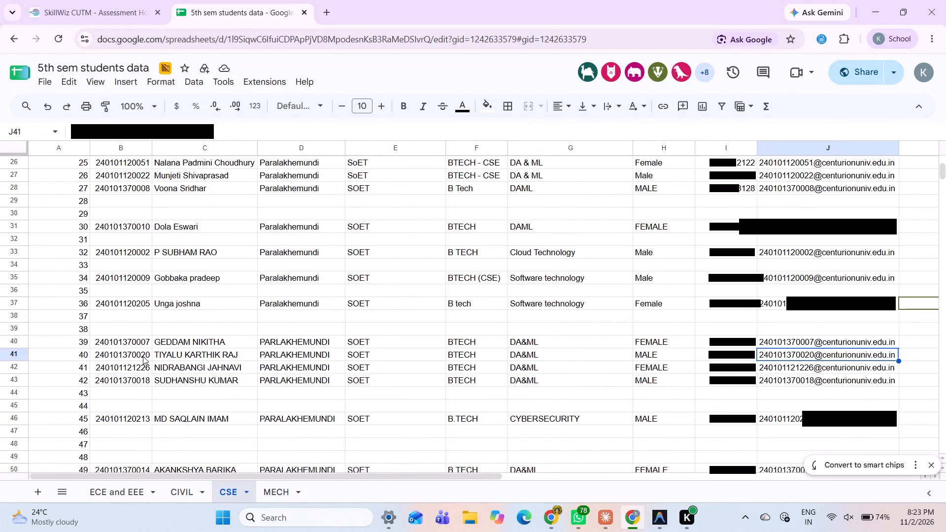
scroll(143, 356, "left", 7)
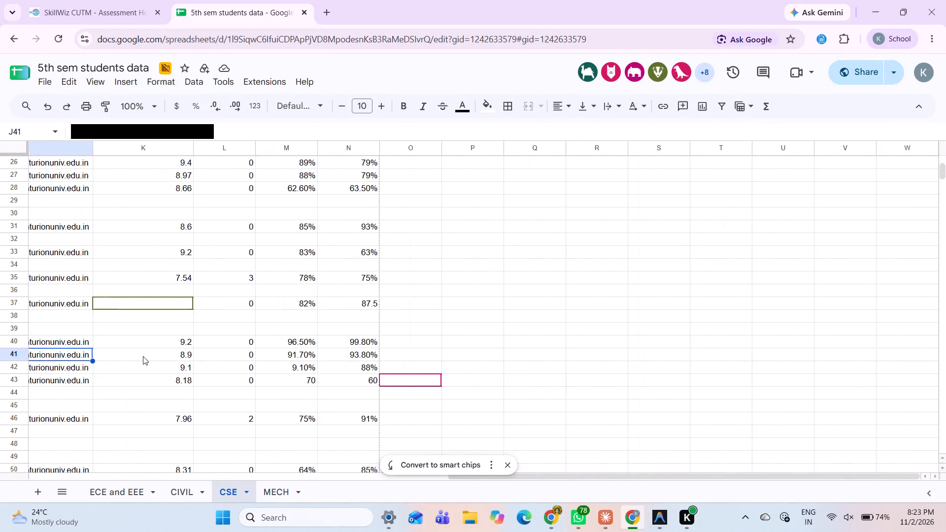
Examine the CGPA, backlogs and marks columns of the CSE sheet down to the last filled row, row 68.
scroll(304, 386, "down", 1)
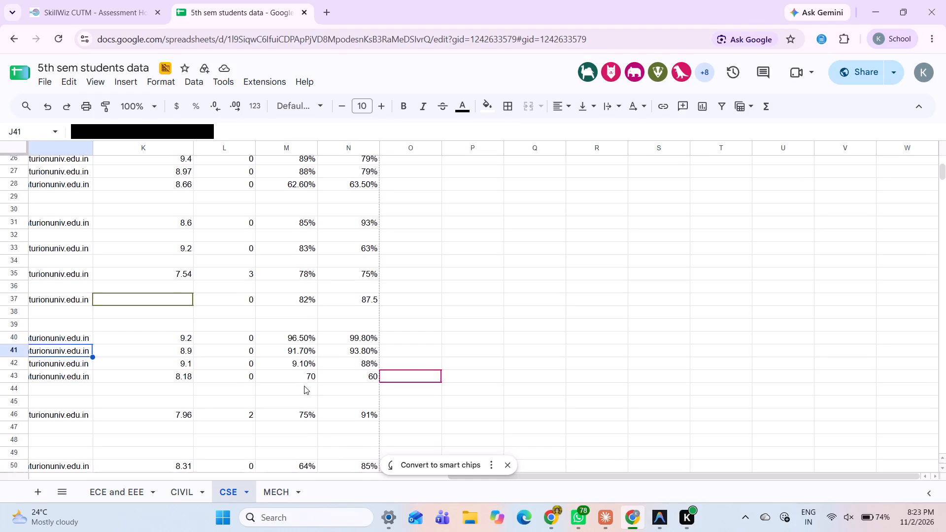
scroll(304, 386, "down", 2)
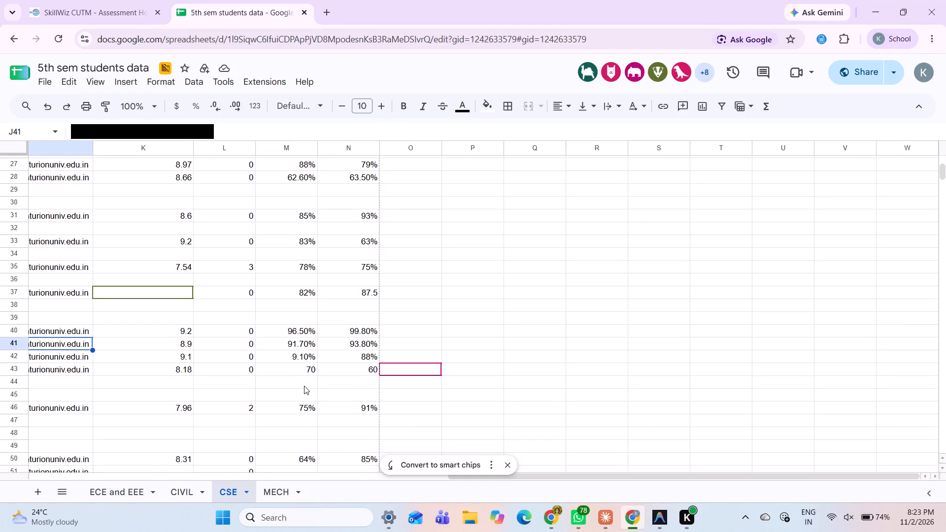
scroll(304, 386, "down", 1)
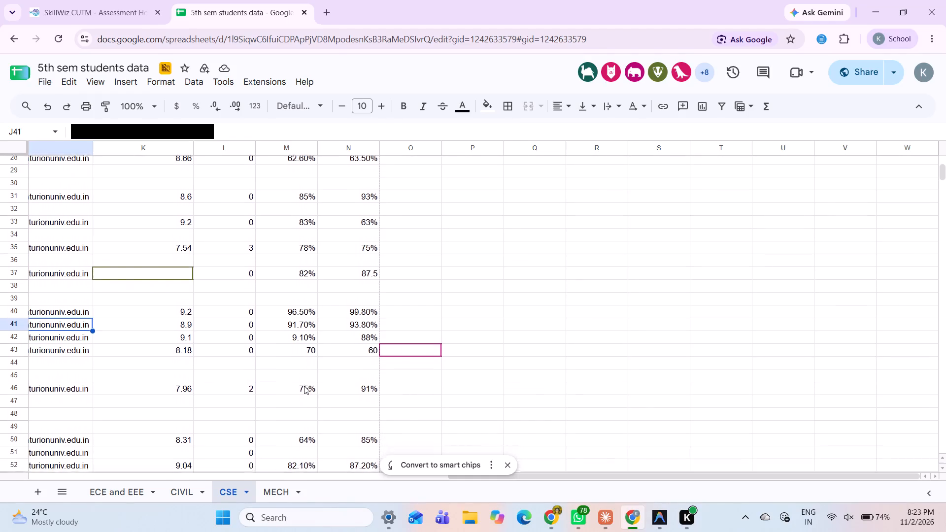
scroll(304, 386, "down", 7)
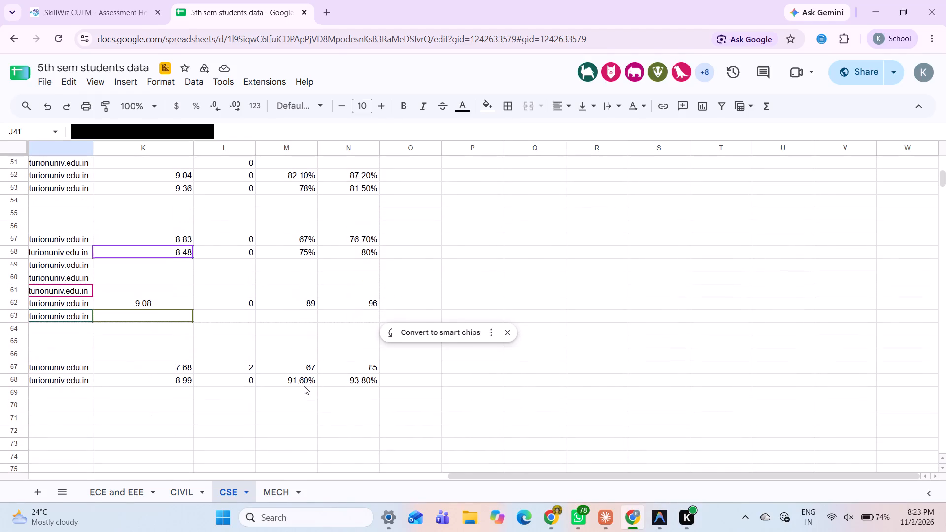
Look through the names, programs and domains of the students in the last filled CSE rows, 50 to 68.
scroll(304, 386, "right", 9)
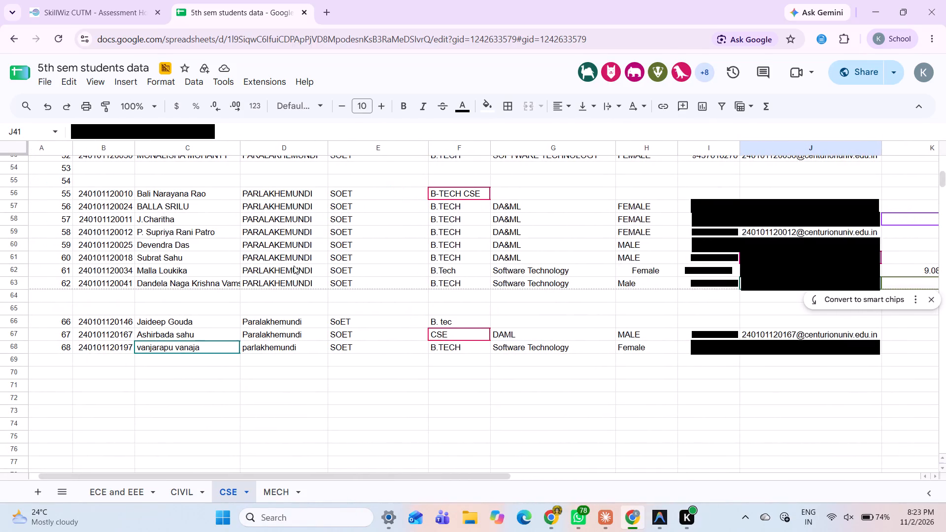
scroll(301, 264, "up", 1)
scroll(301, 264, "left", 1)
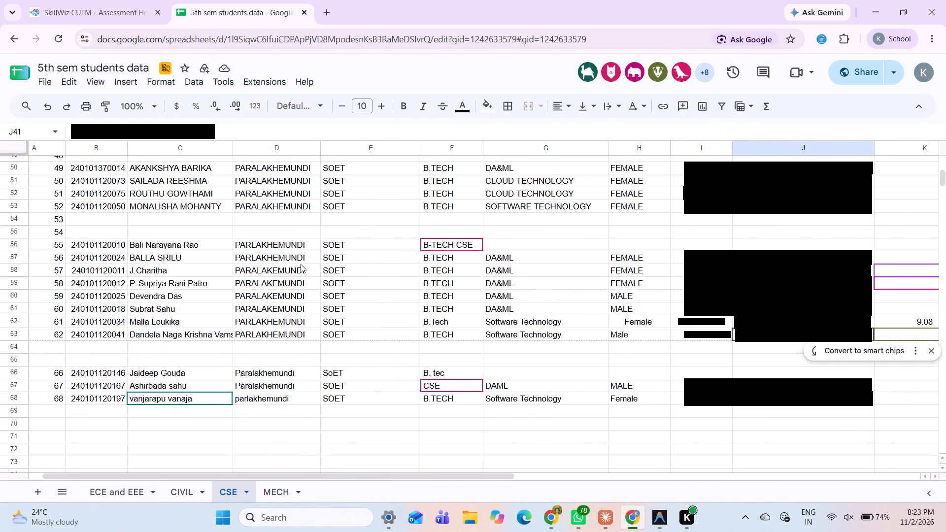
scroll(301, 264, "left", 1)
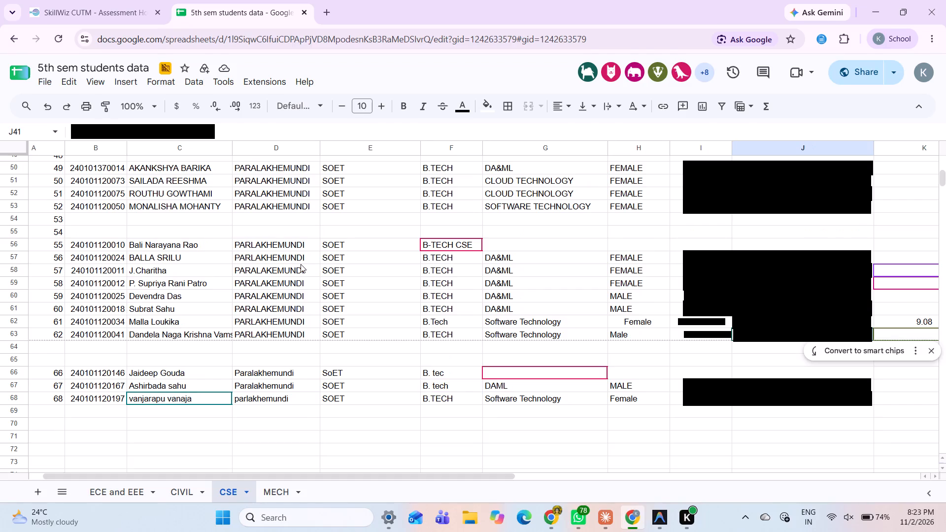
scroll(301, 264, "left", 1)
scroll(301, 264, "up", 1)
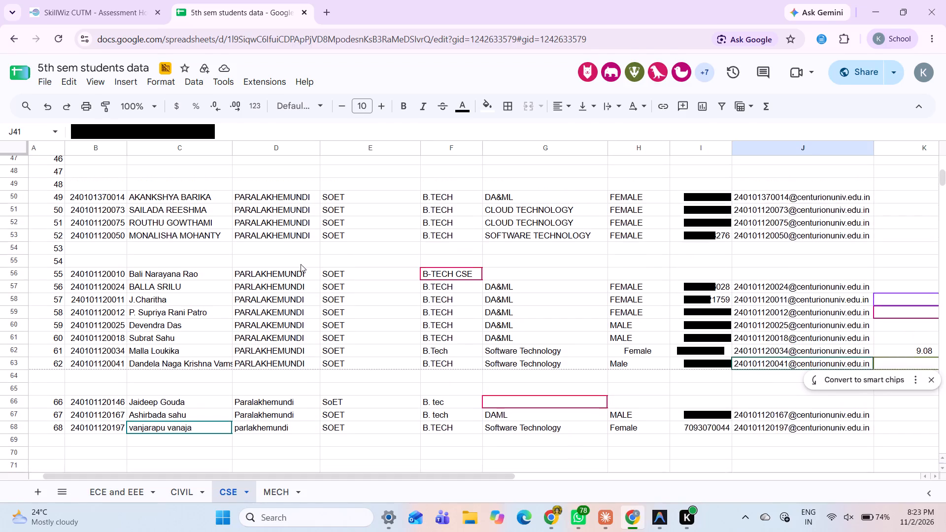
Compare the CGPA, backlogs and marks of CSE rows 50 to 62 with the student names, checking row 51.
scroll(301, 264, "up", 1)
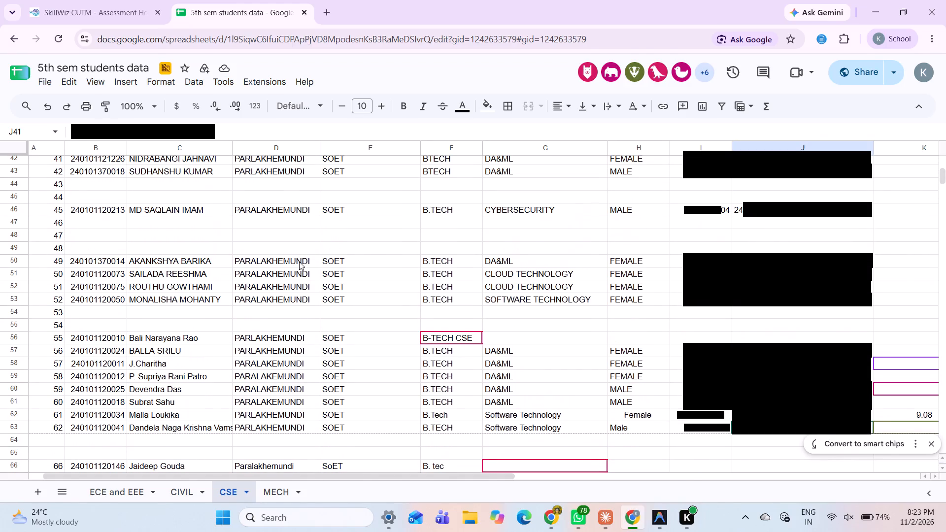
scroll(385, 253, "left", 4)
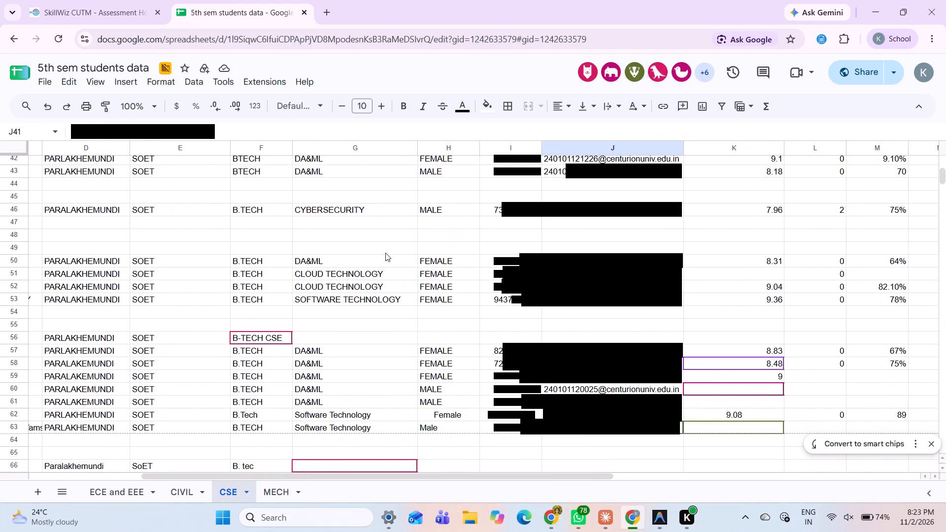
scroll(450, 265, "right", 3)
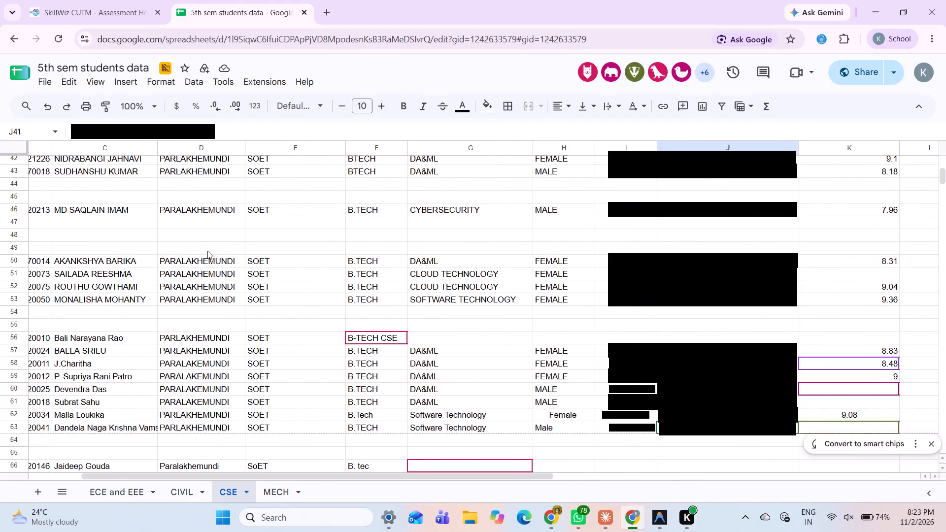
left_click(137, 272)
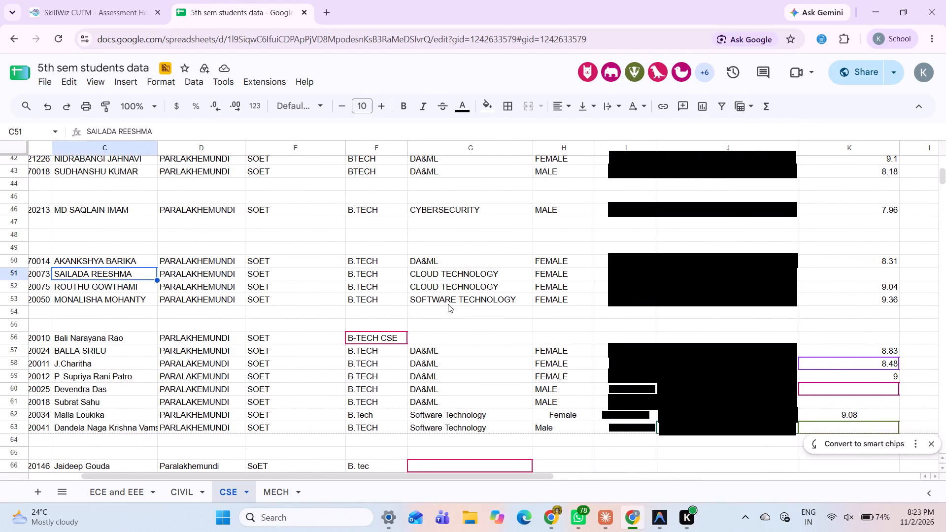
scroll(448, 304, "left", 5)
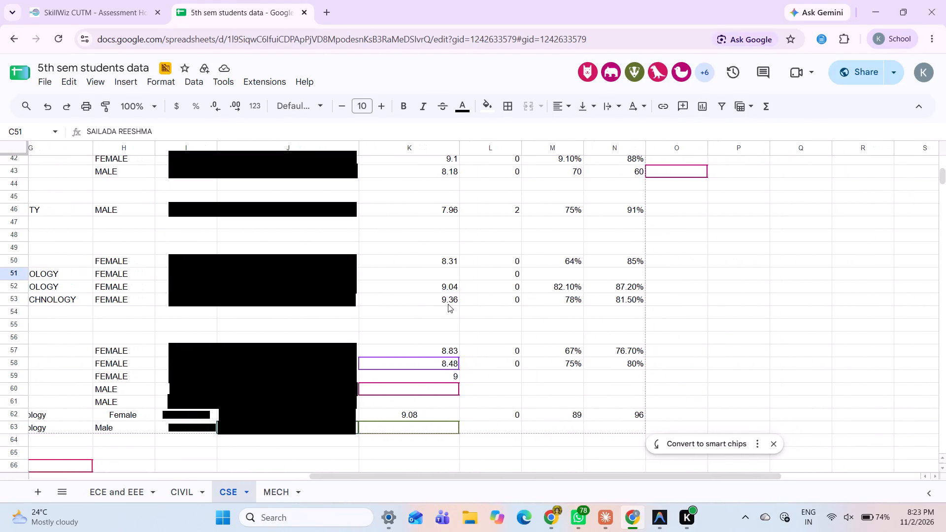
scroll(448, 304, "left", 1)
scroll(556, 271, "right", 7)
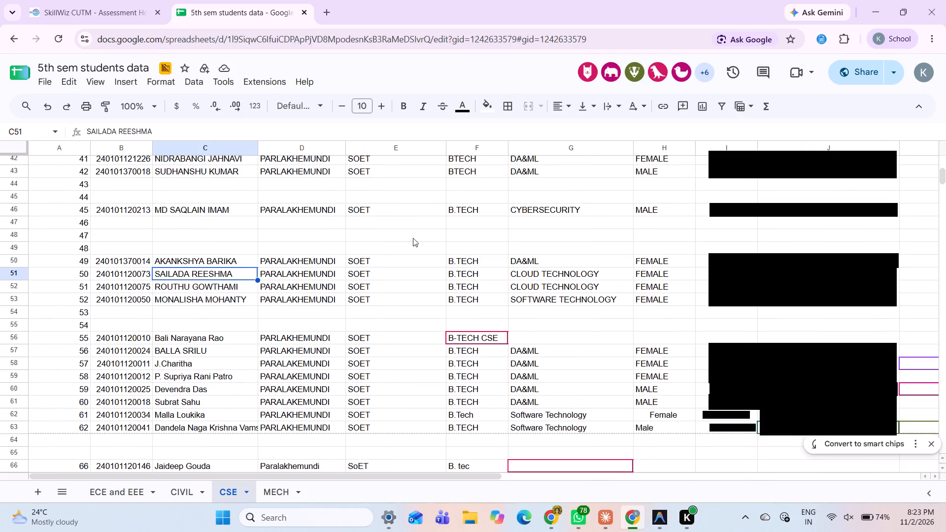
Look through the student names, programs and domains from the last filled CSE rows up to the top of the sheet.
scroll(333, 342, "down", 3)
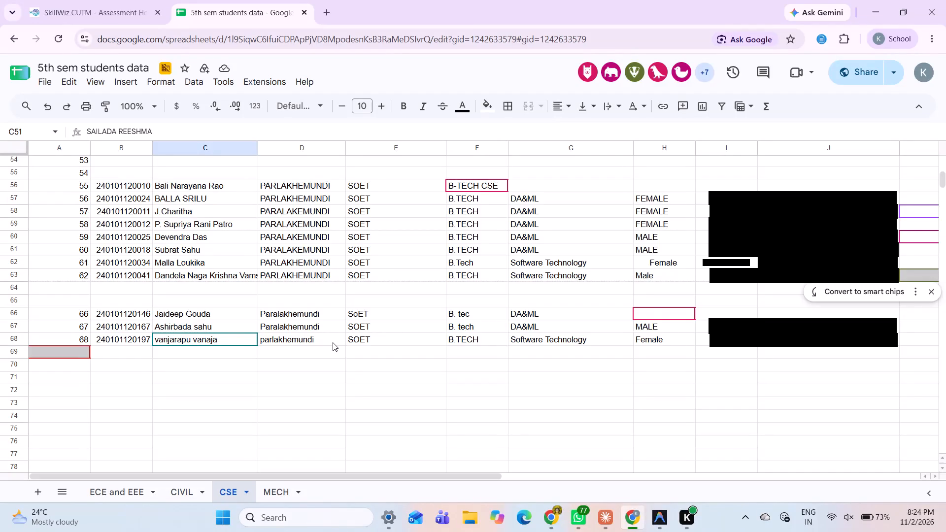
scroll(237, 267, "up", 2)
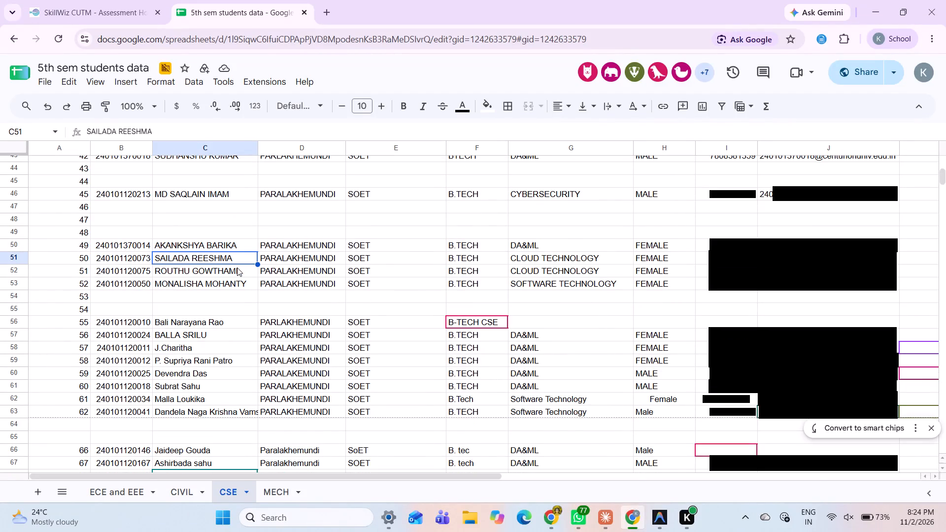
scroll(237, 267, "up", 1)
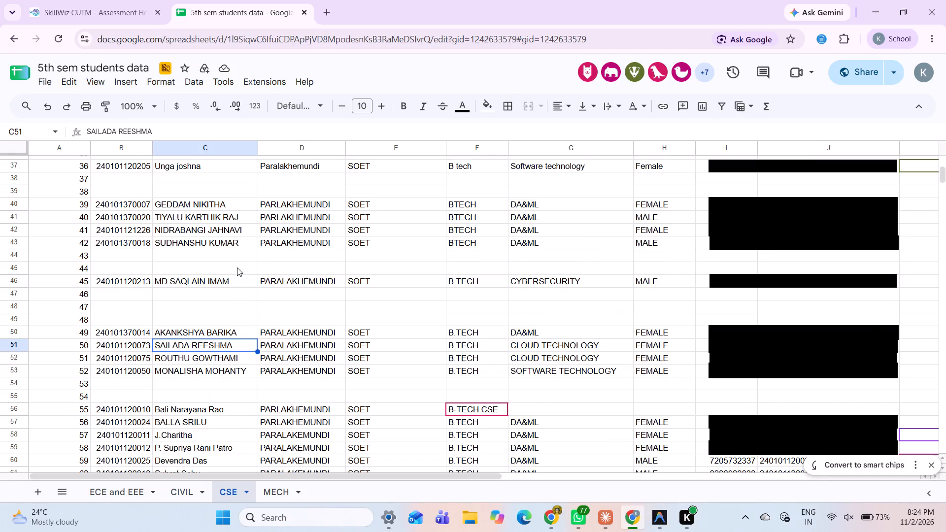
scroll(237, 267, "up", 4)
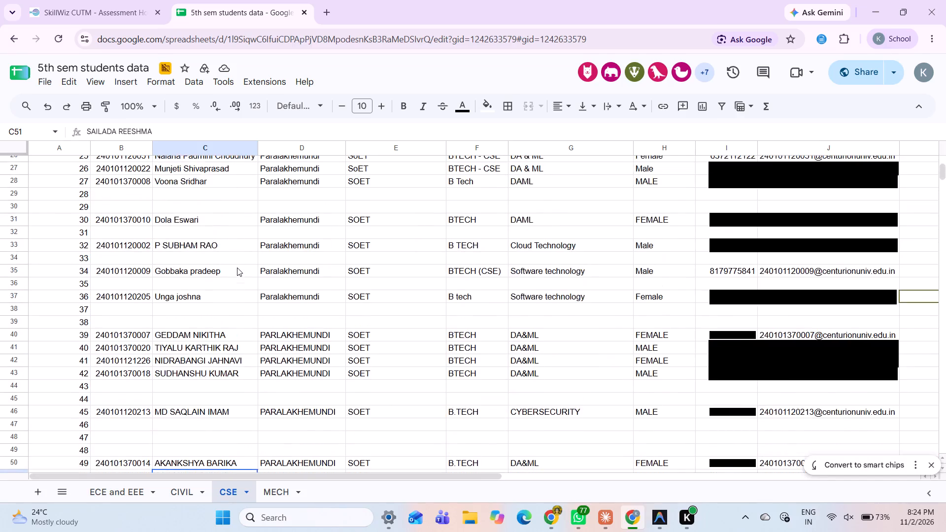
scroll(237, 267, "up", 1)
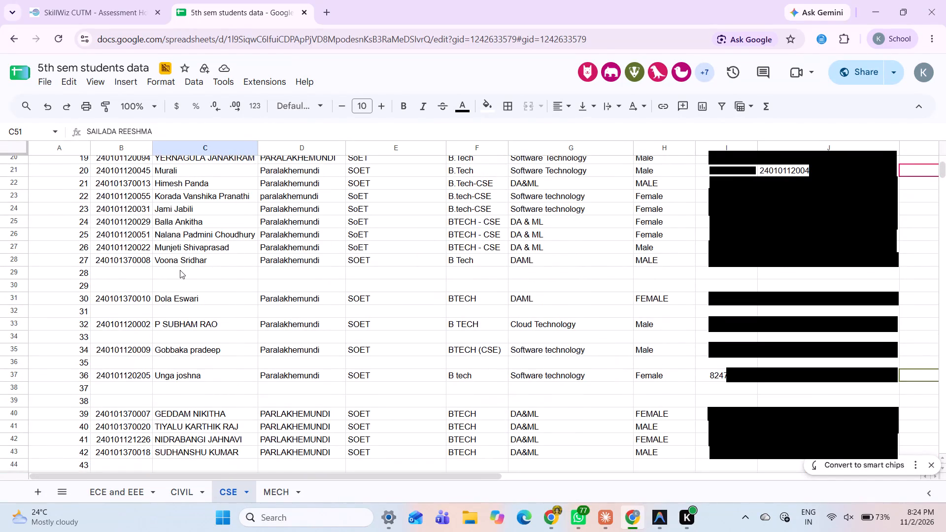
scroll(180, 287, "up", 3)
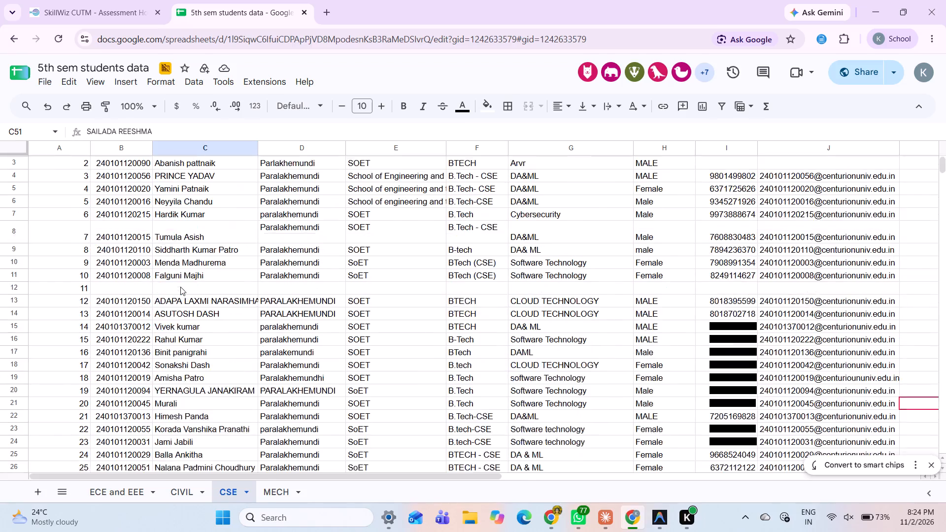
scroll(180, 287, "up", 2)
Check the CGPA, backlogs and marks of the students in CSE rows 31 to 53, starting from row 37.
scroll(180, 287, "down", 4)
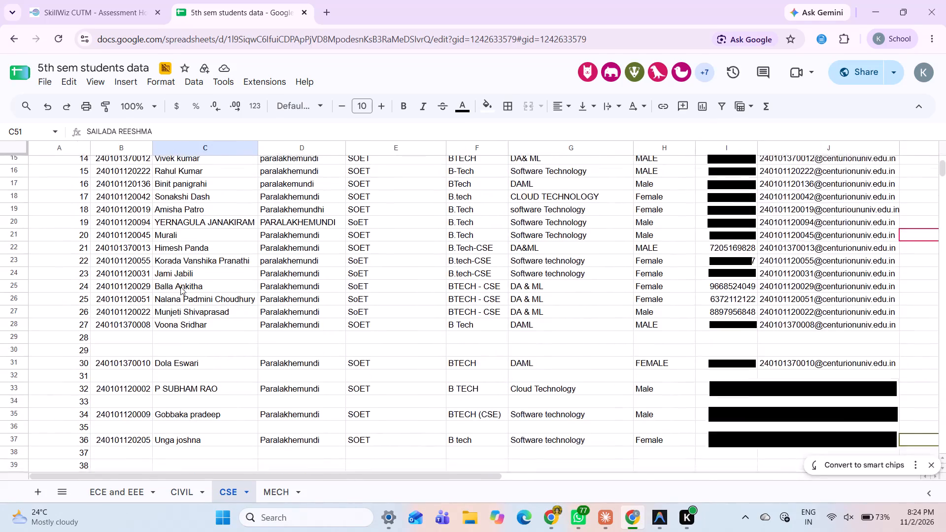
scroll(180, 287, "down", 2)
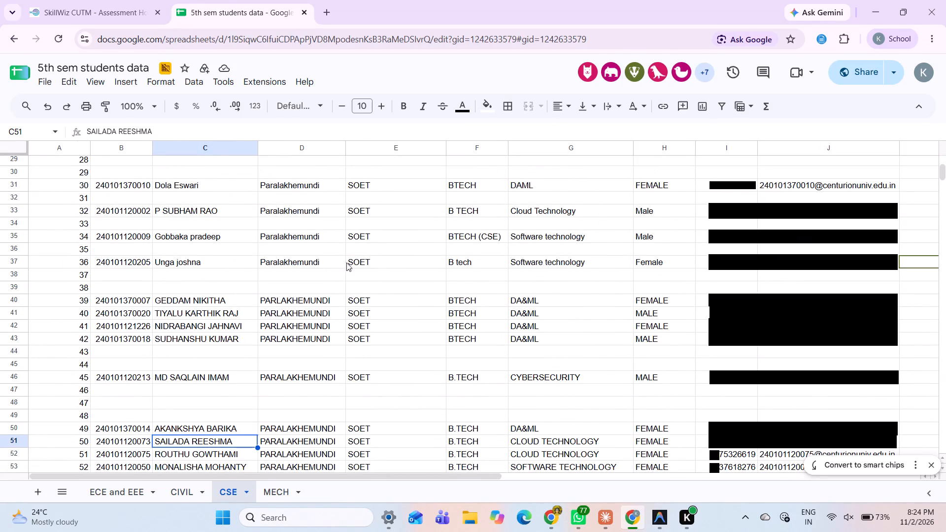
left_click(395, 260)
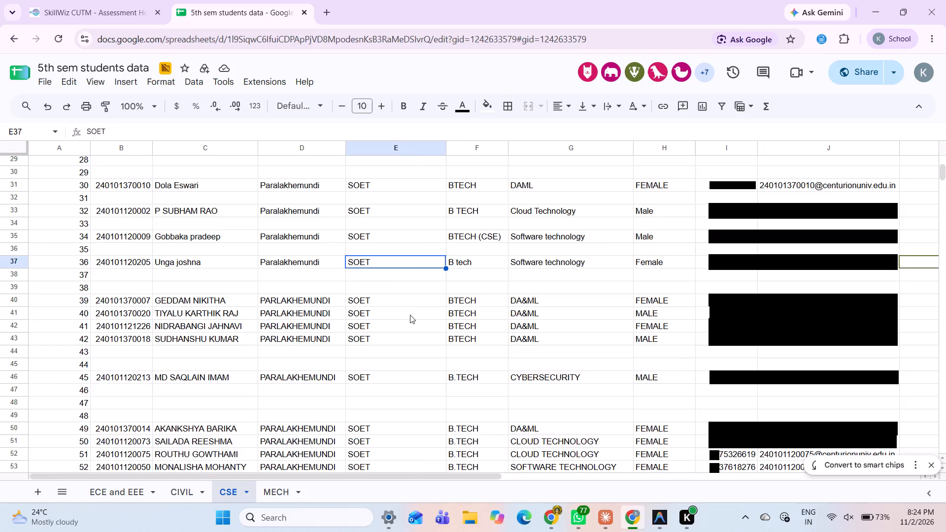
scroll(410, 315, "left", 7)
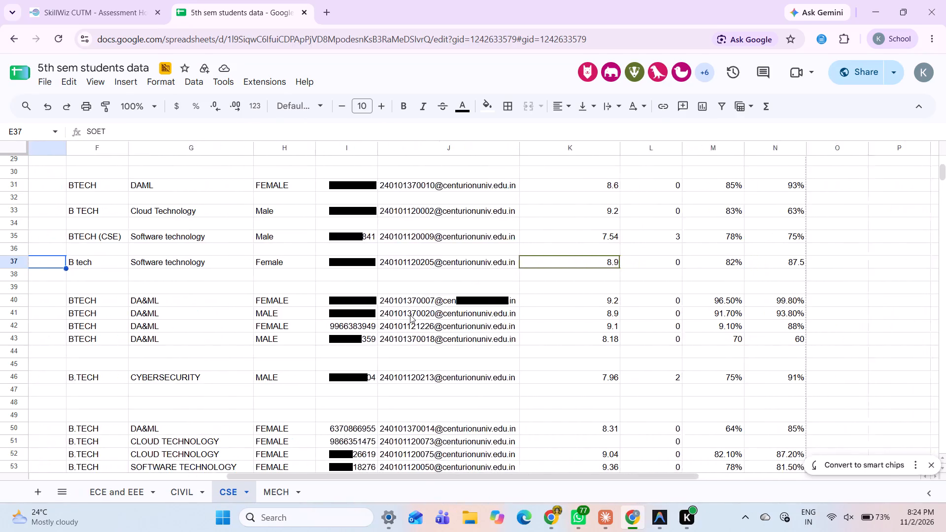
scroll(410, 315, "right", 8)
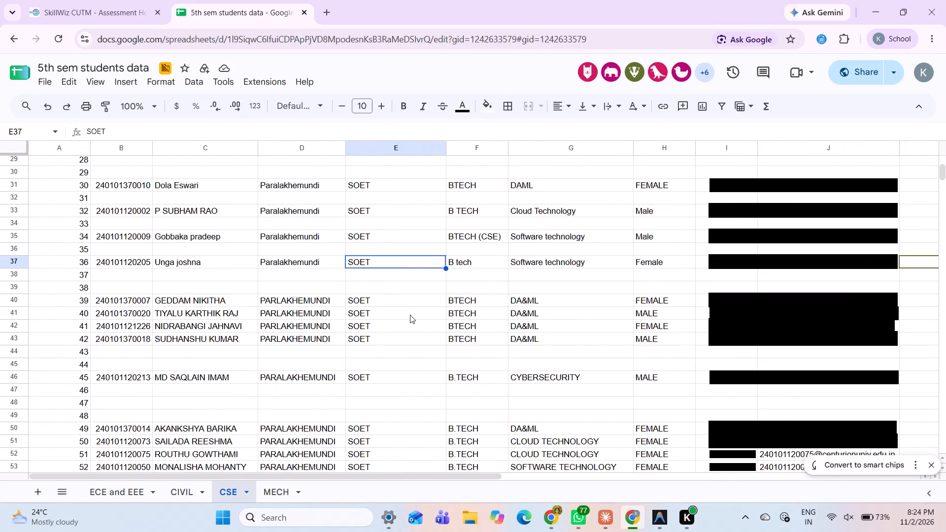
Examine the student entries down to the last filled CSE row, row 69, and back up to the header row.
scroll(251, 362, "down", 2)
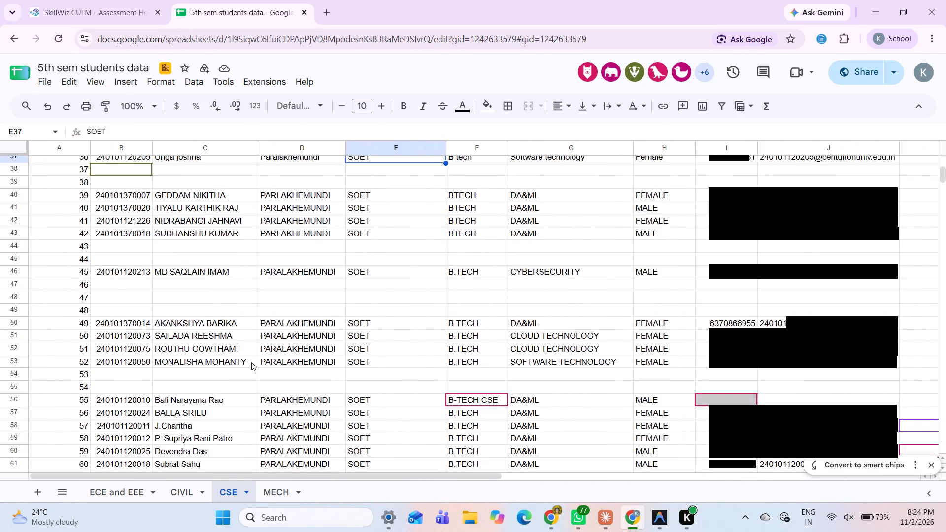
scroll(251, 362, "down", 1)
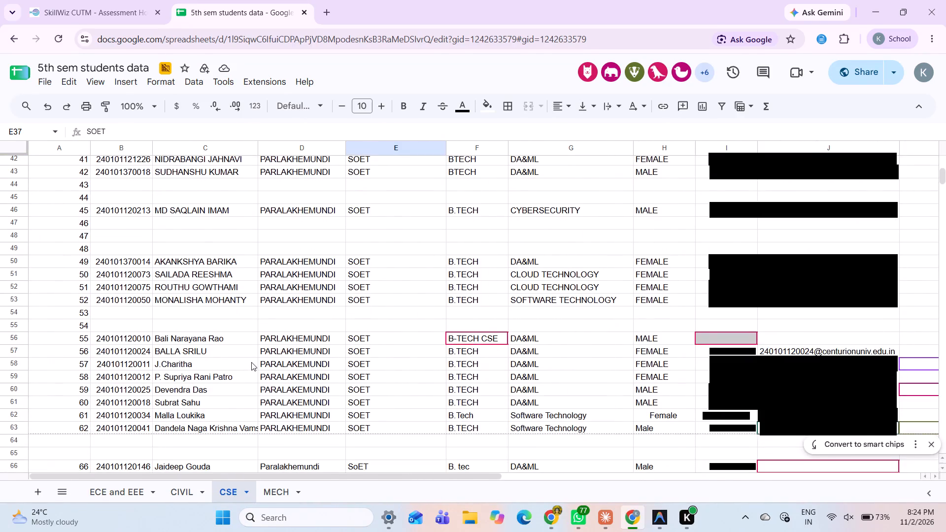
scroll(251, 362, "down", 1)
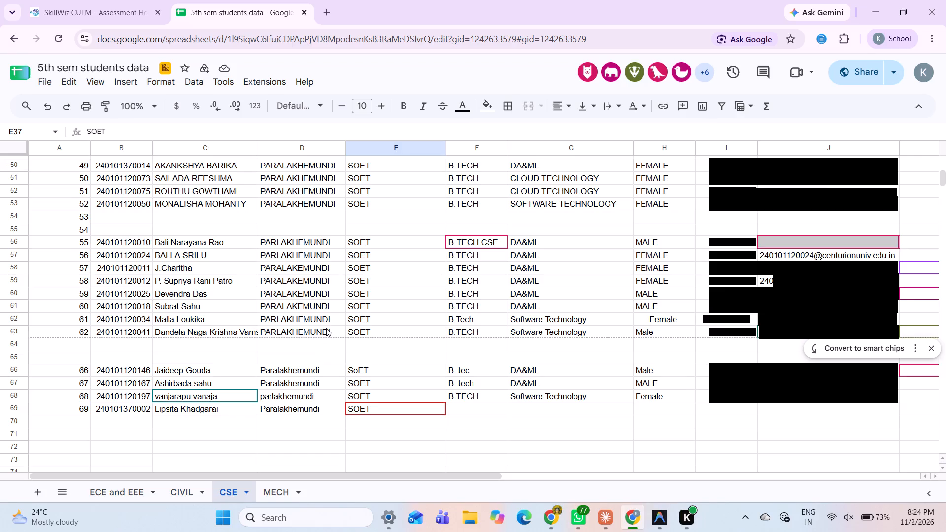
scroll(326, 328, "up", 3)
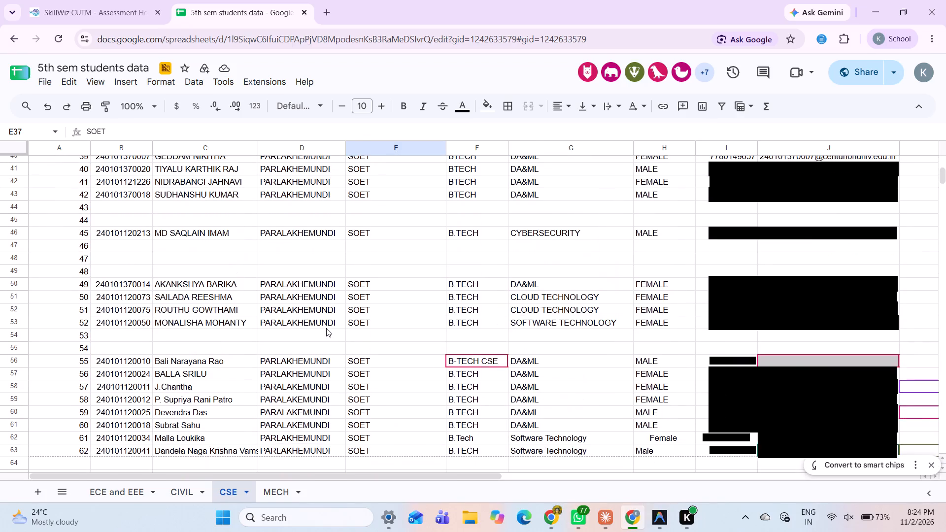
scroll(326, 328, "up", 5)
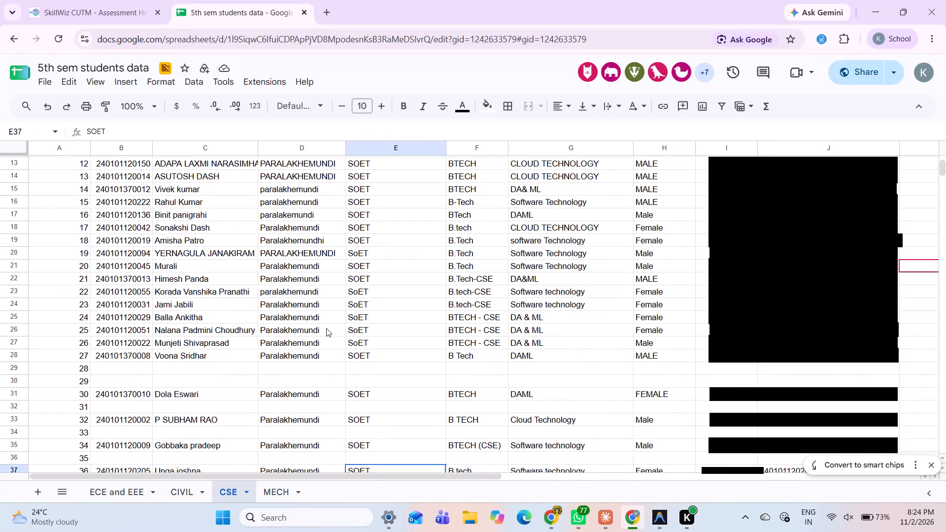
scroll(326, 328, "up", 1)
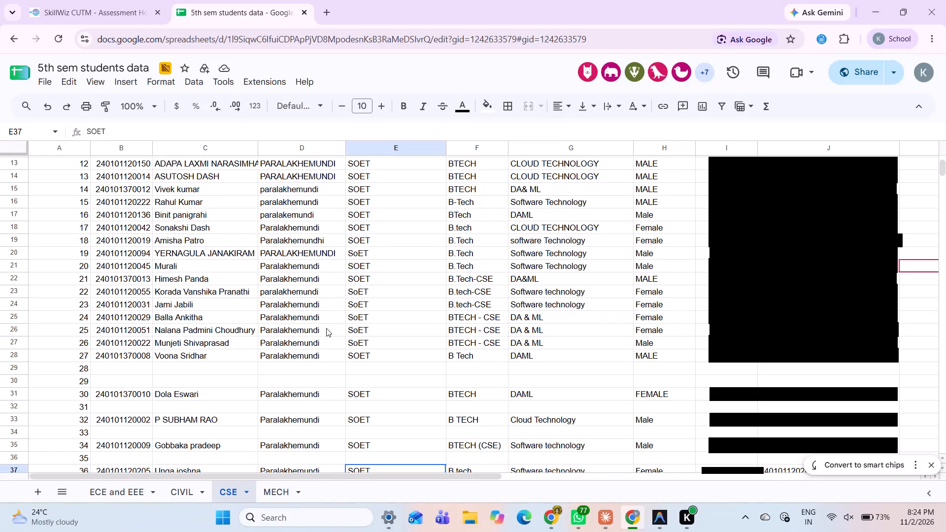
scroll(326, 328, "up", 1)
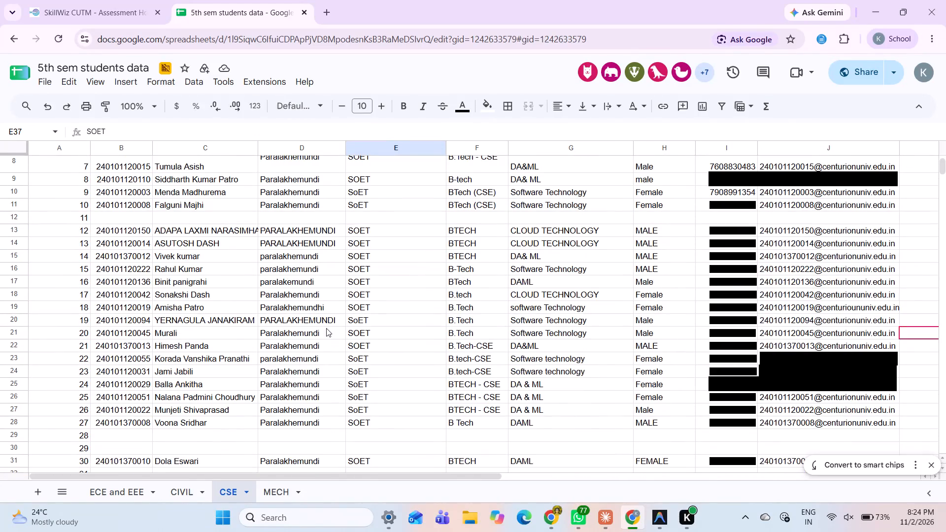
scroll(326, 328, "up", 3)
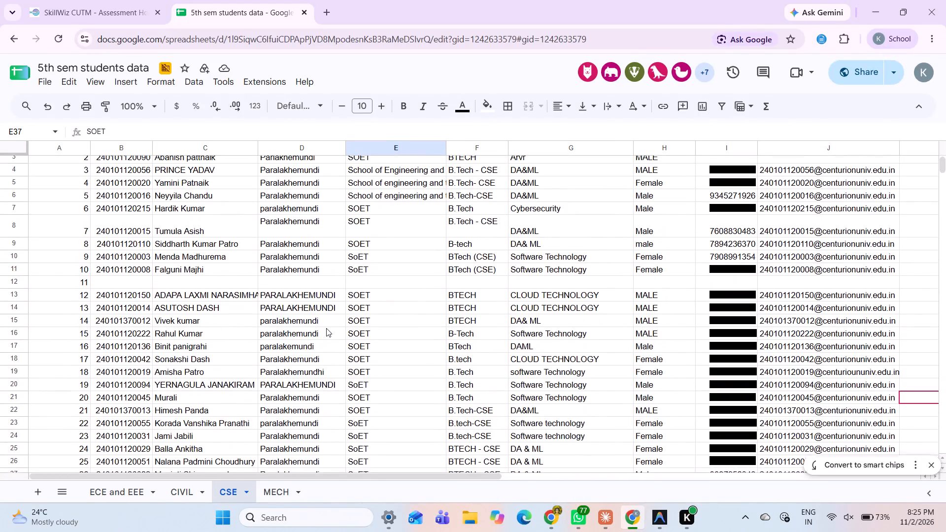
scroll(326, 328, "up", 1)
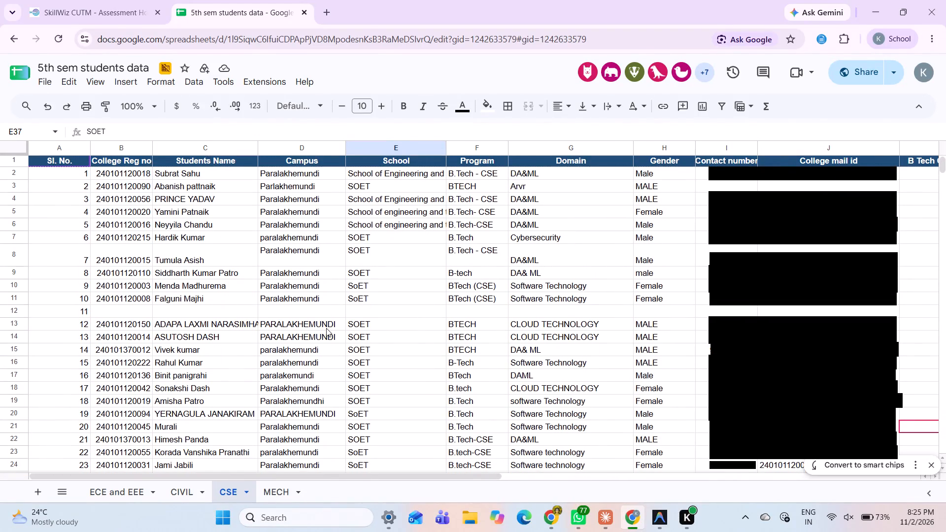
Look through the registration numbers, names and domains in the CSE sheet from the top rows down to row 56.
scroll(326, 328, "down", 1)
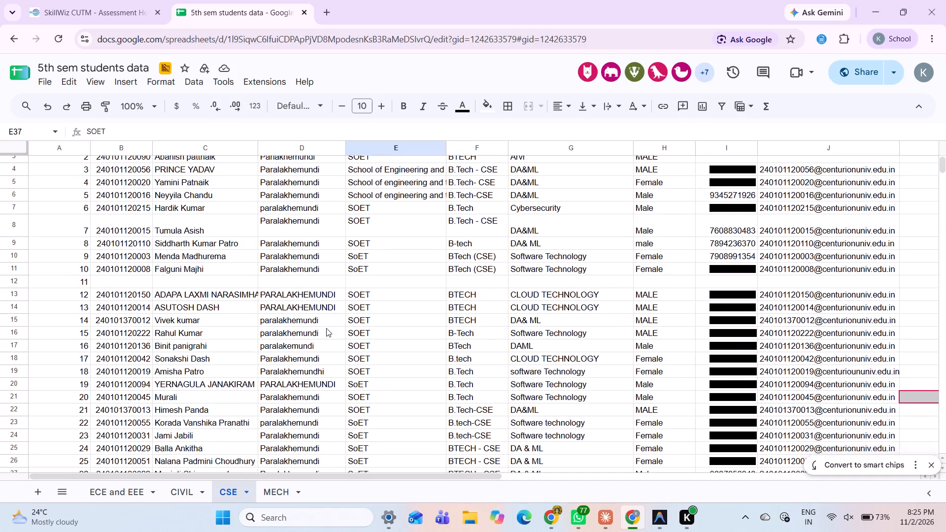
scroll(326, 328, "down", 2)
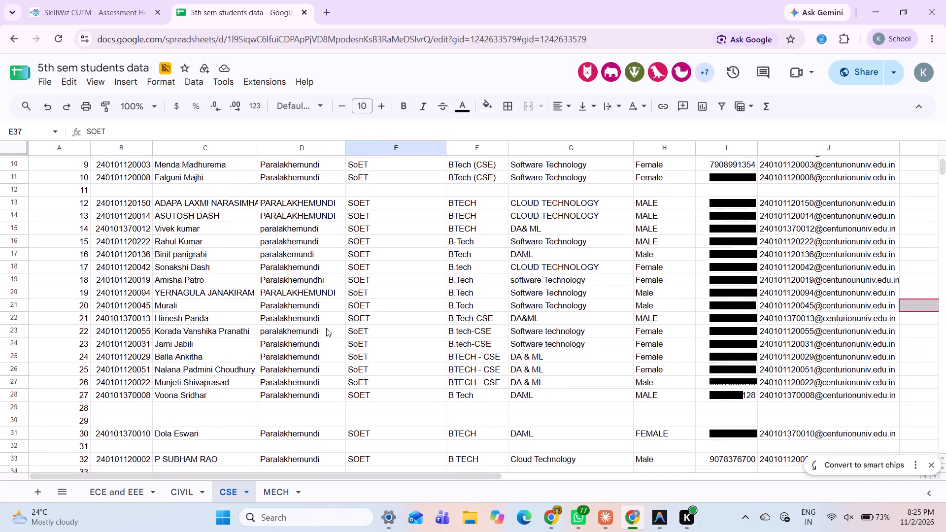
scroll(326, 328, "down", 3)
scroll(326, 328, "right", 1)
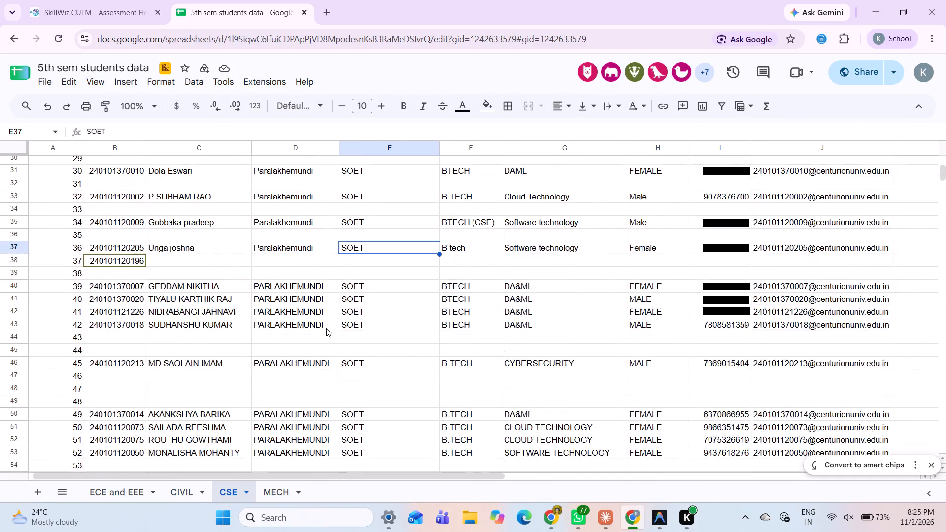
scroll(326, 328, "right", 1)
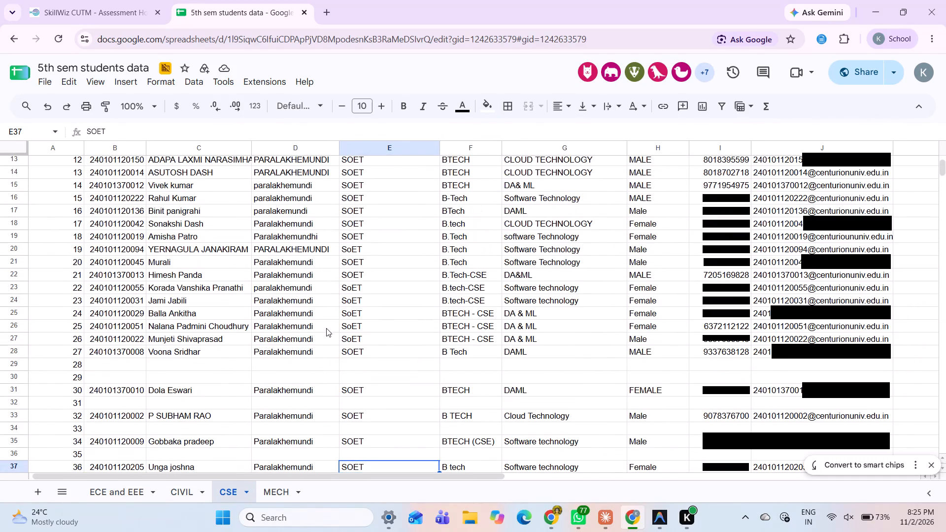
scroll(300, 313, "down", 1)
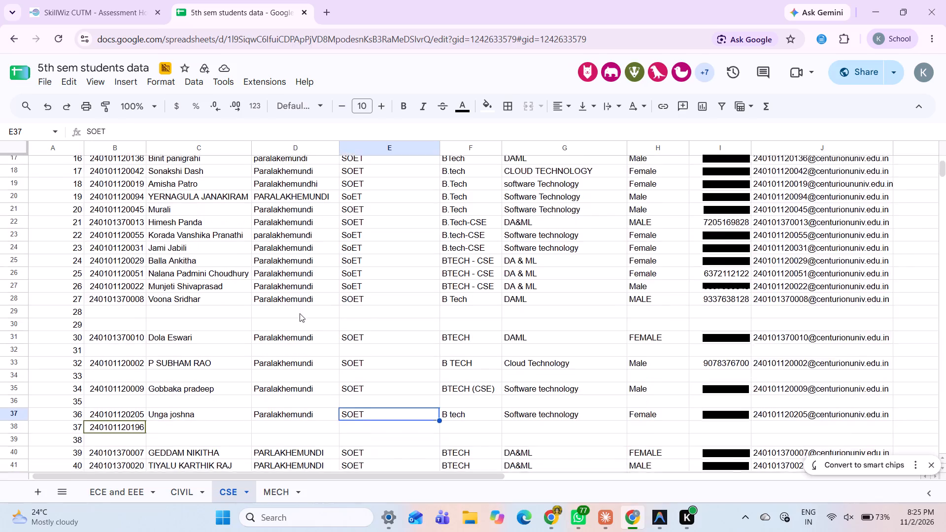
scroll(300, 313, "down", 1)
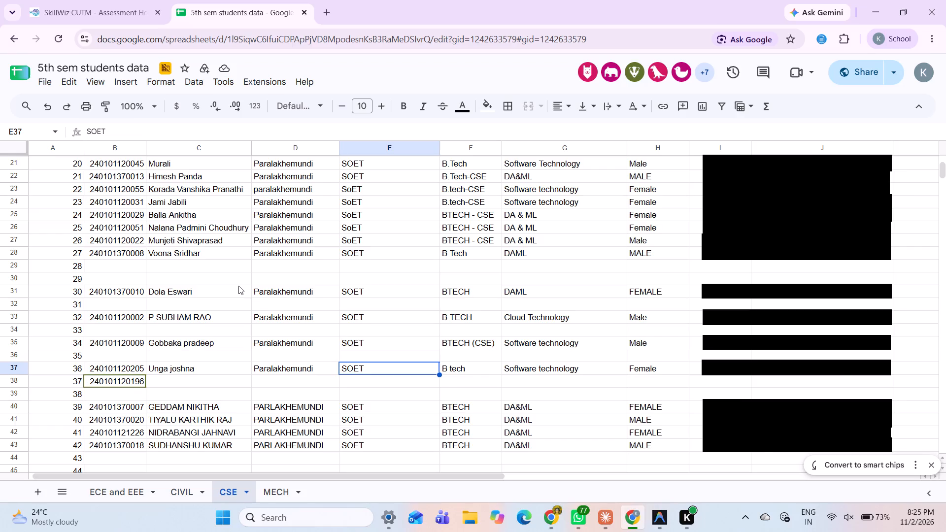
scroll(238, 286, "down", 2)
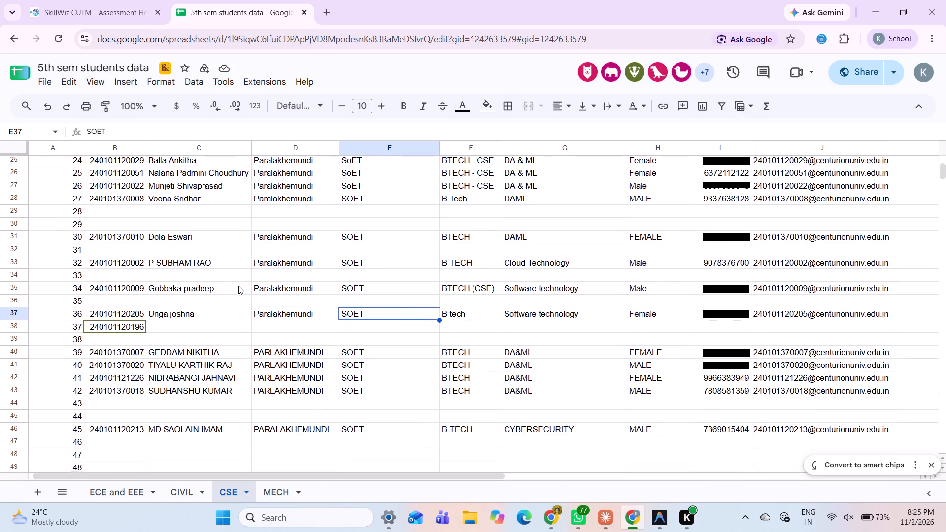
scroll(238, 286, "down", 2)
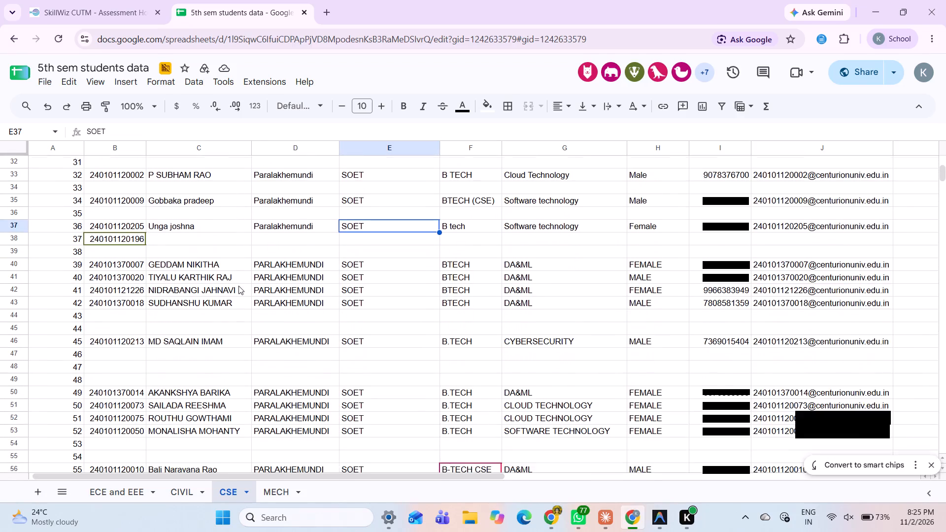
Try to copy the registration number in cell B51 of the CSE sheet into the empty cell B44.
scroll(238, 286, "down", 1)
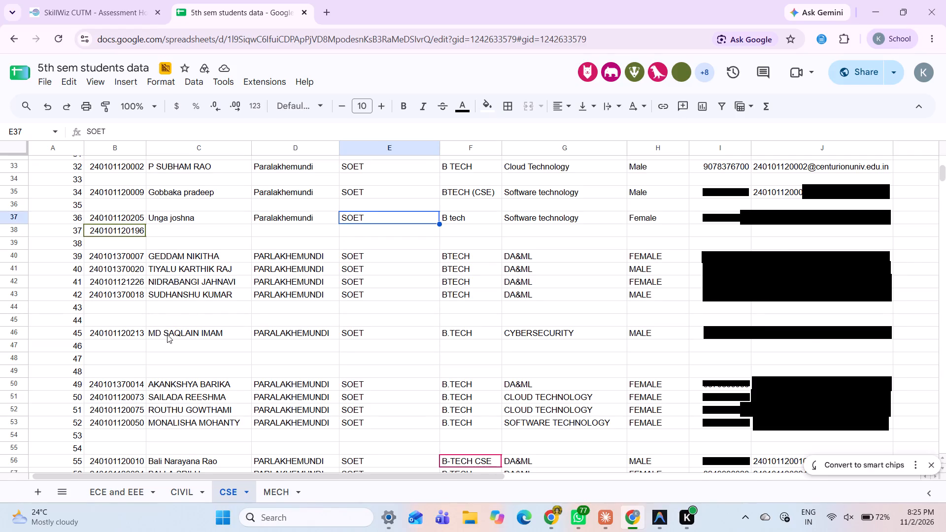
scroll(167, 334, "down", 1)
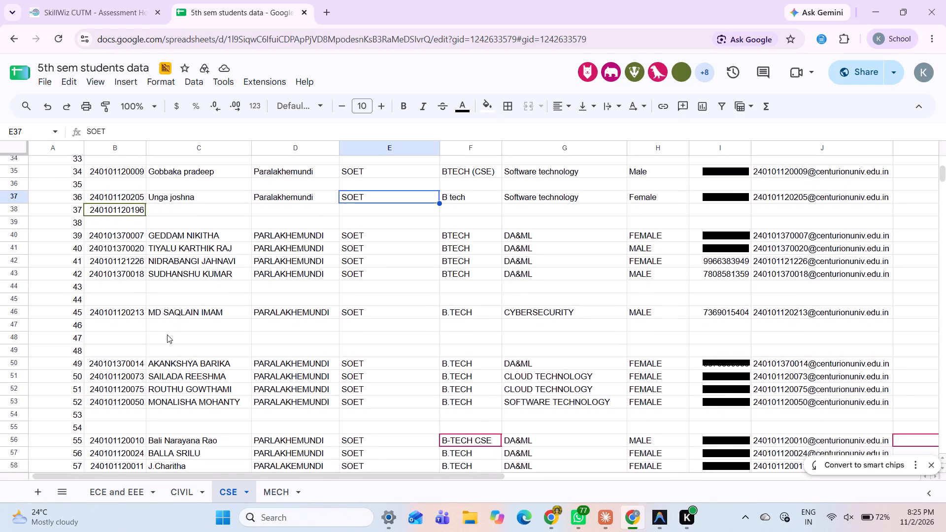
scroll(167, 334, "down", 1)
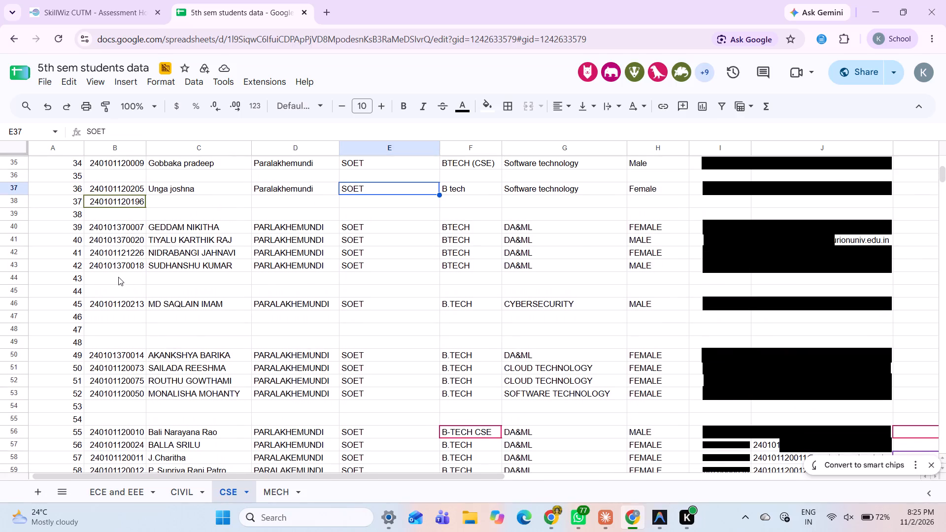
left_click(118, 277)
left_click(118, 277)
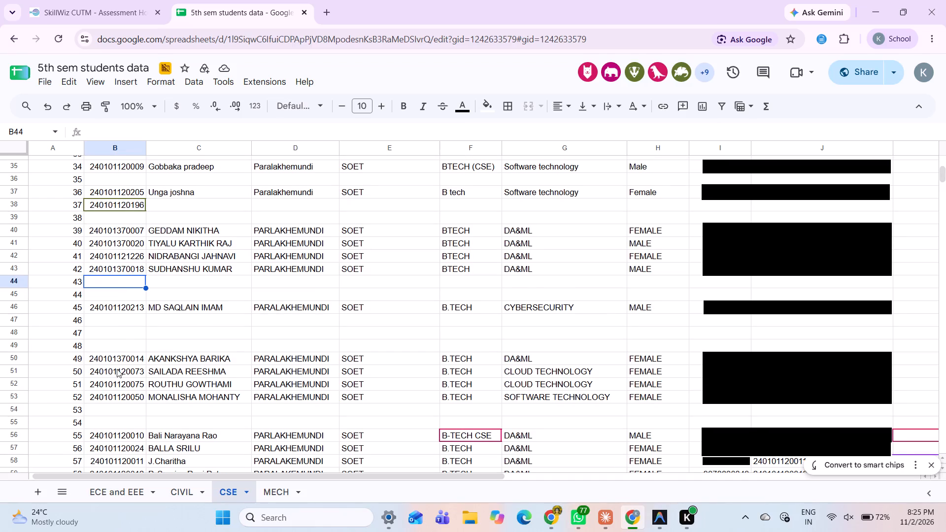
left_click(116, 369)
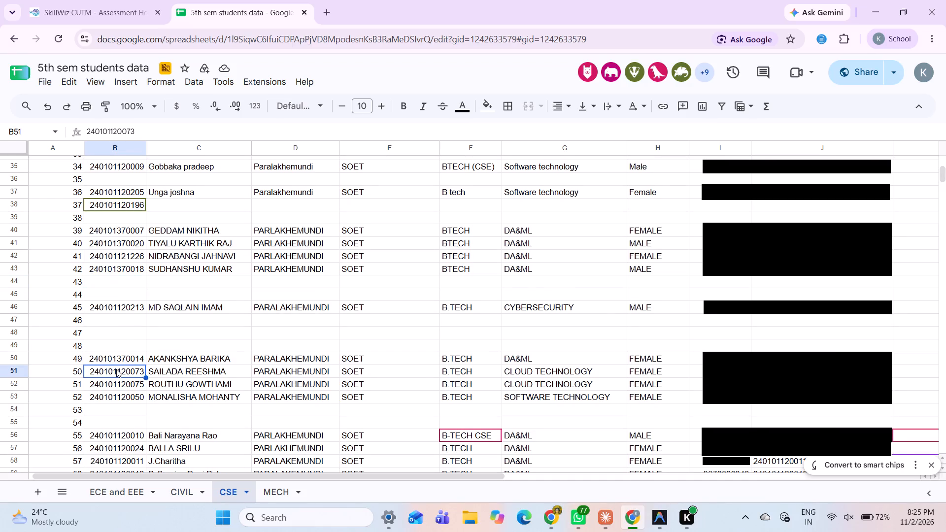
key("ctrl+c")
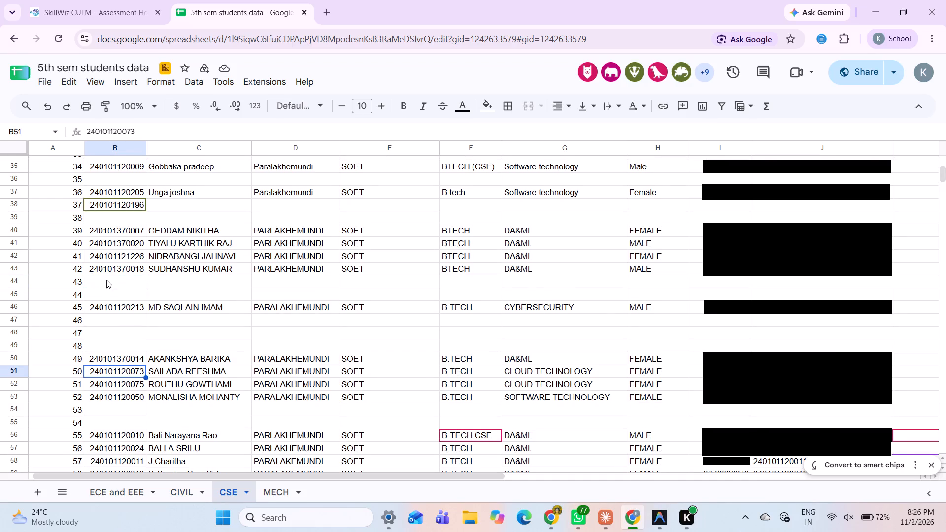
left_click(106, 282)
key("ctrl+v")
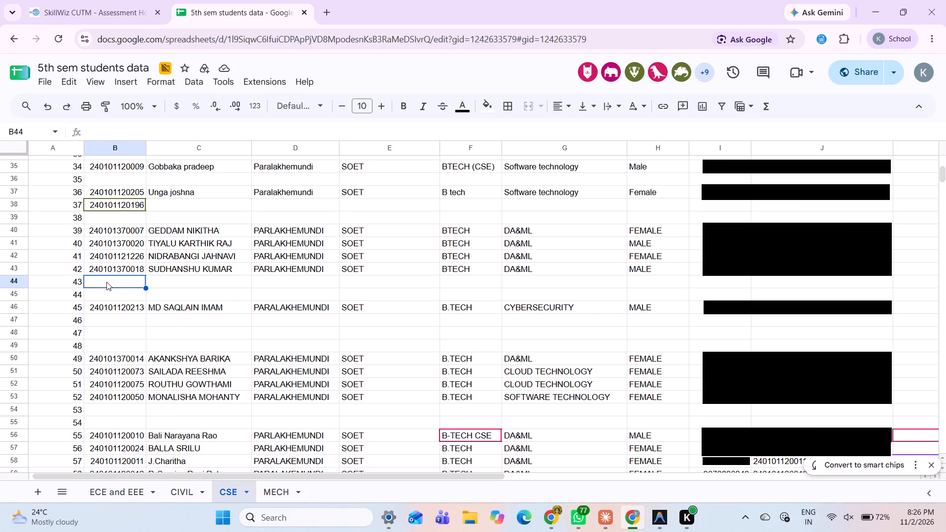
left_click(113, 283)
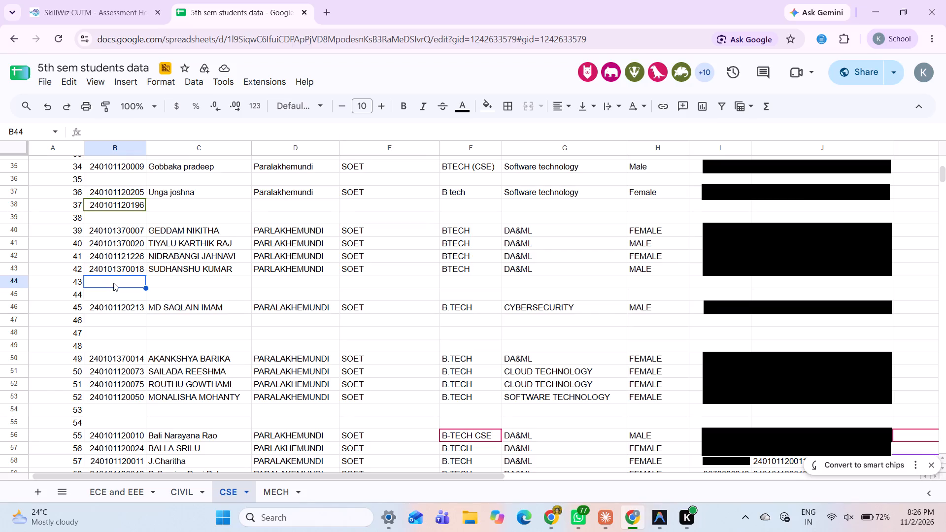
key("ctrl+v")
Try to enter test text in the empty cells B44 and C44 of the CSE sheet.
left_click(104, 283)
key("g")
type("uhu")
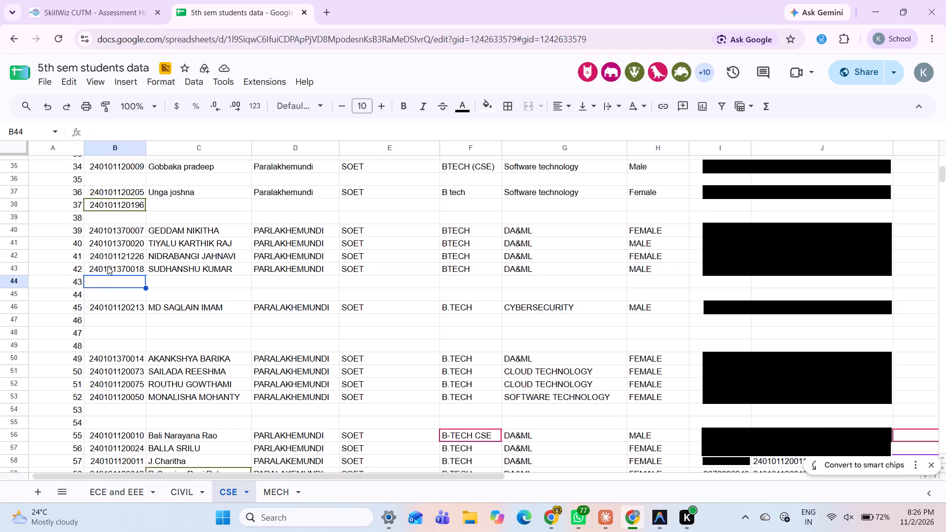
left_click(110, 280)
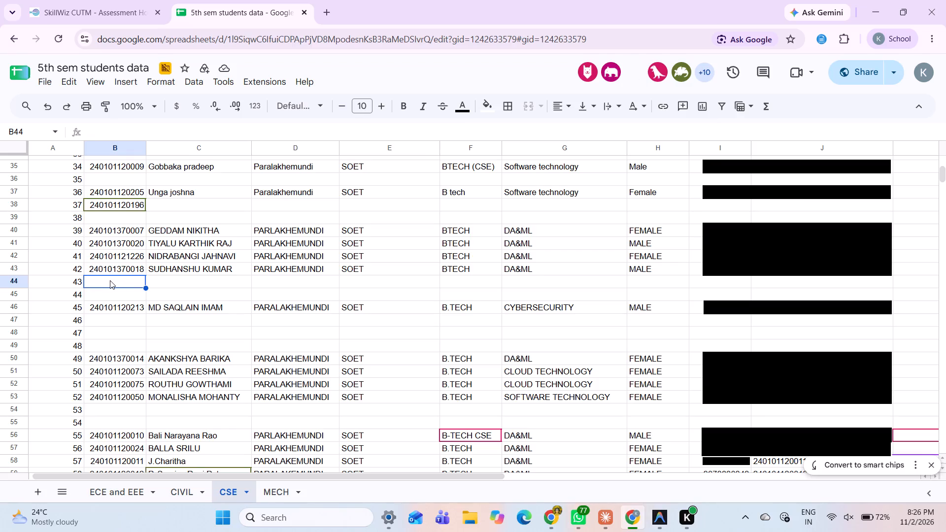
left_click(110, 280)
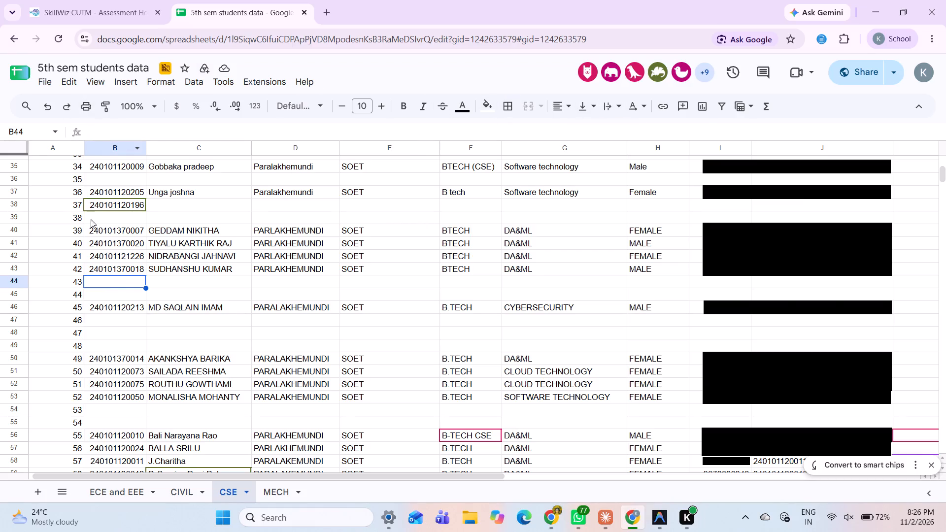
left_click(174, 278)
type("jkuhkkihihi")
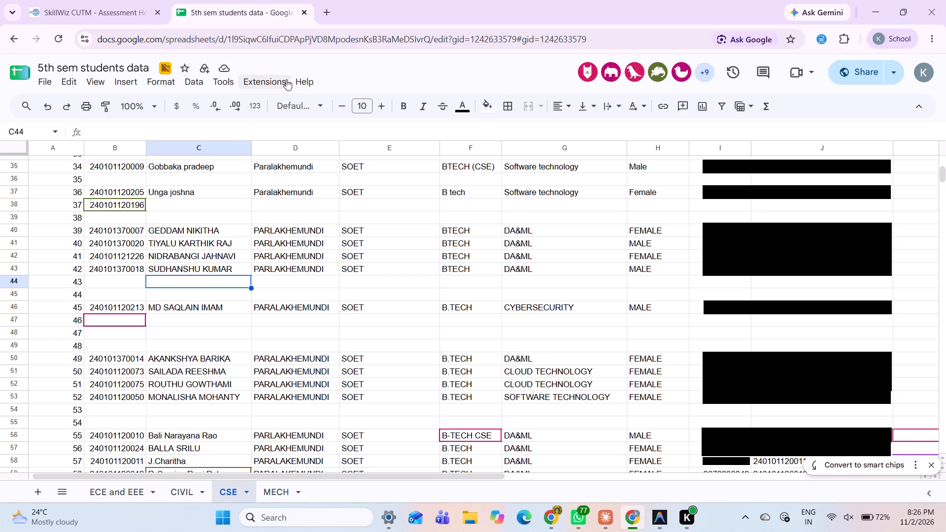
Disable the Enable Copy Paste browser extension.
left_click(826, 34)
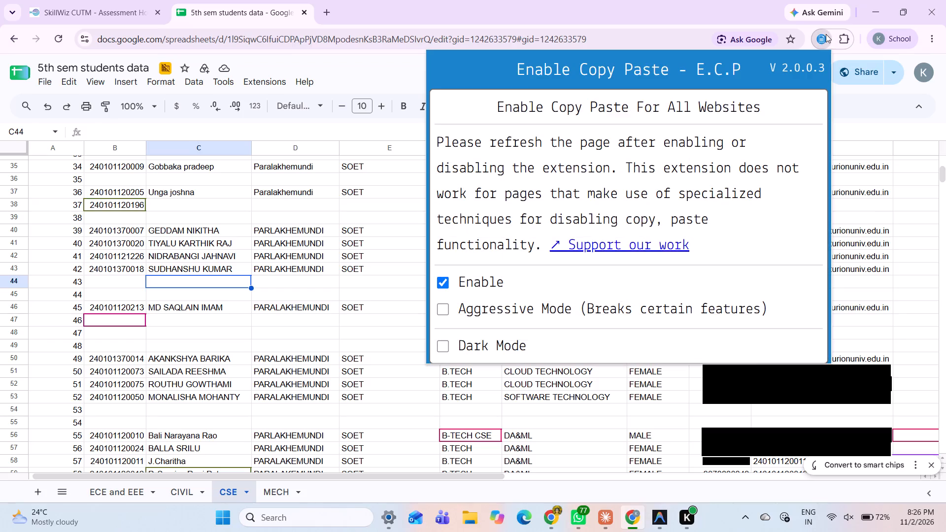
left_click(445, 283)
left_click(667, 0)
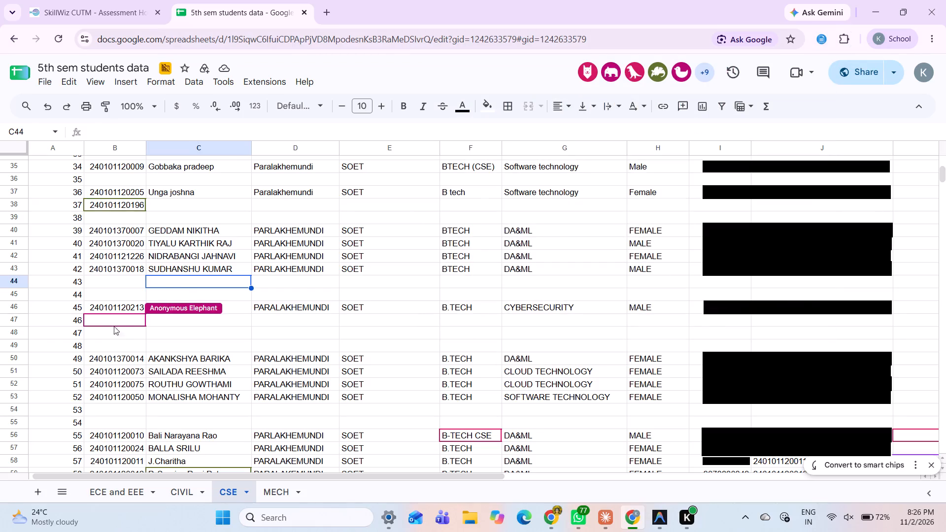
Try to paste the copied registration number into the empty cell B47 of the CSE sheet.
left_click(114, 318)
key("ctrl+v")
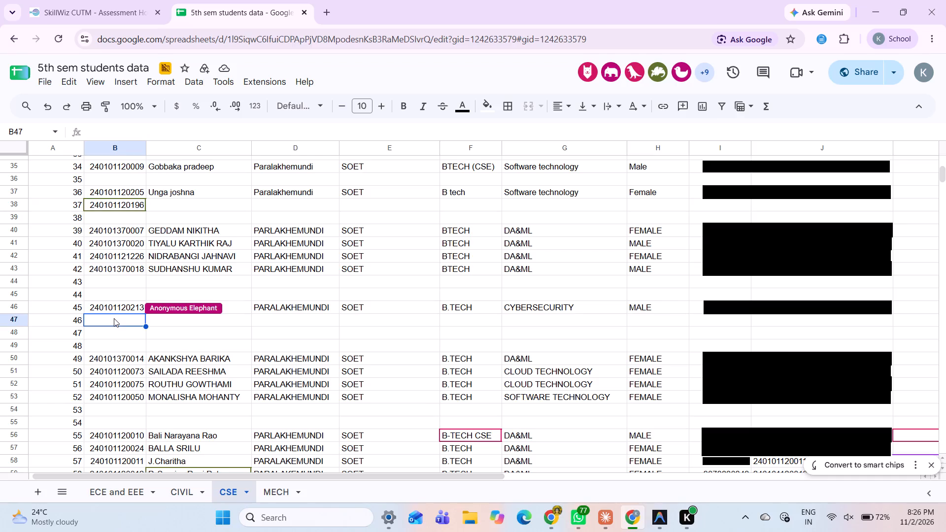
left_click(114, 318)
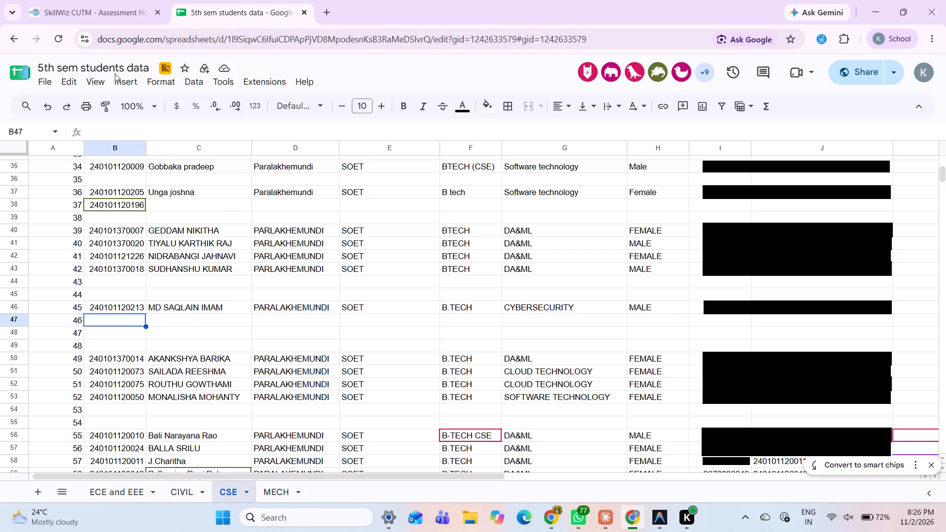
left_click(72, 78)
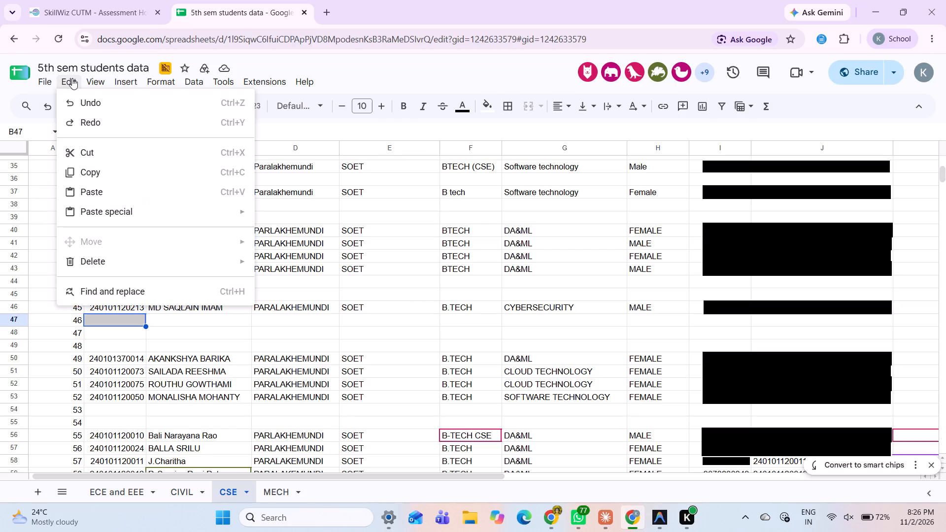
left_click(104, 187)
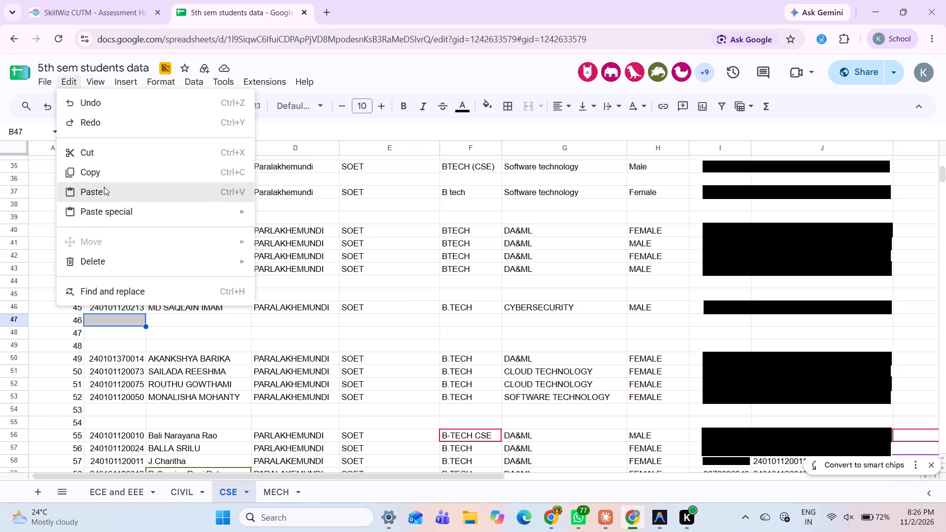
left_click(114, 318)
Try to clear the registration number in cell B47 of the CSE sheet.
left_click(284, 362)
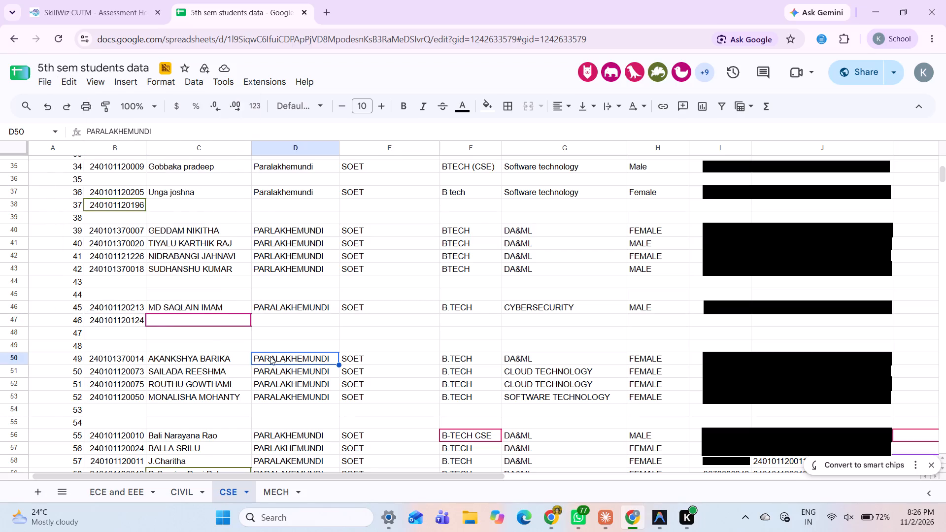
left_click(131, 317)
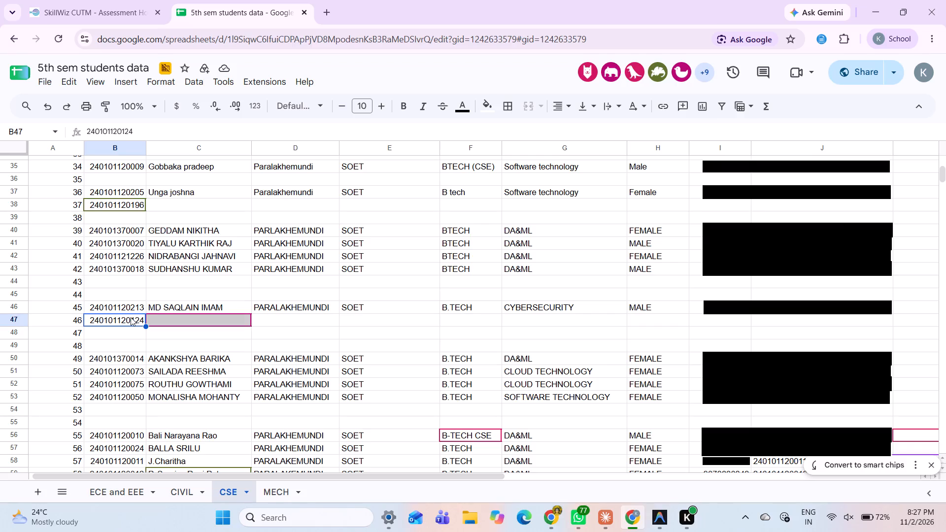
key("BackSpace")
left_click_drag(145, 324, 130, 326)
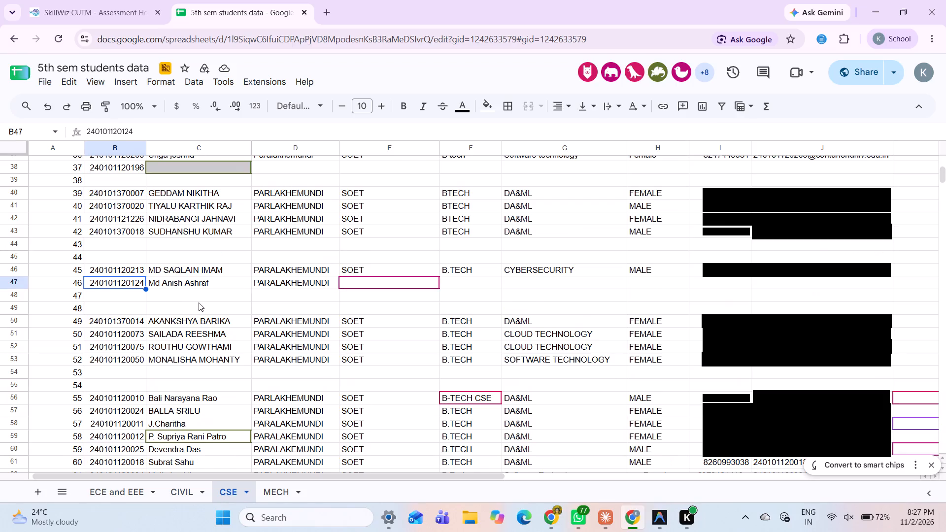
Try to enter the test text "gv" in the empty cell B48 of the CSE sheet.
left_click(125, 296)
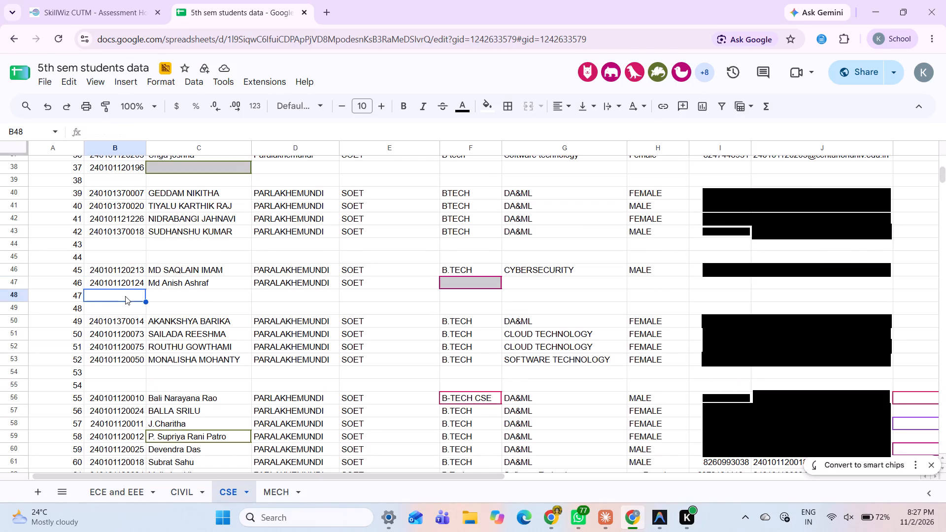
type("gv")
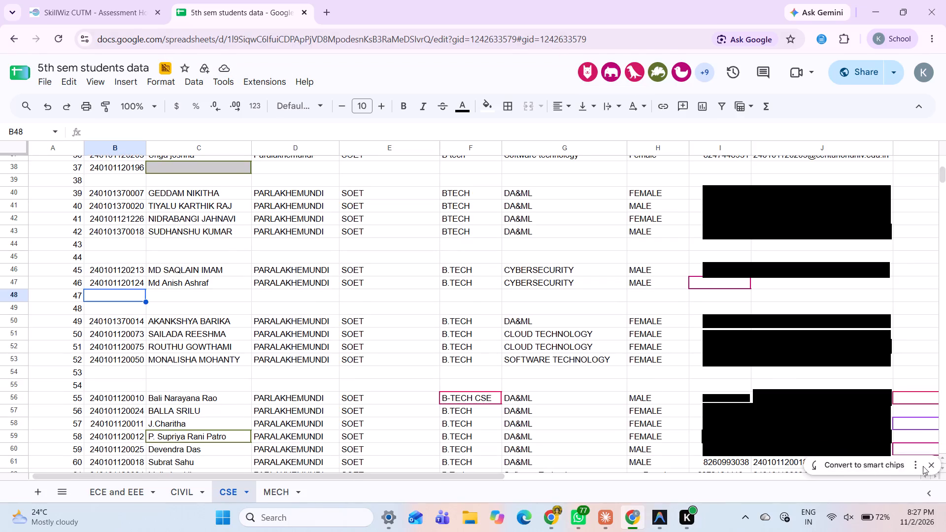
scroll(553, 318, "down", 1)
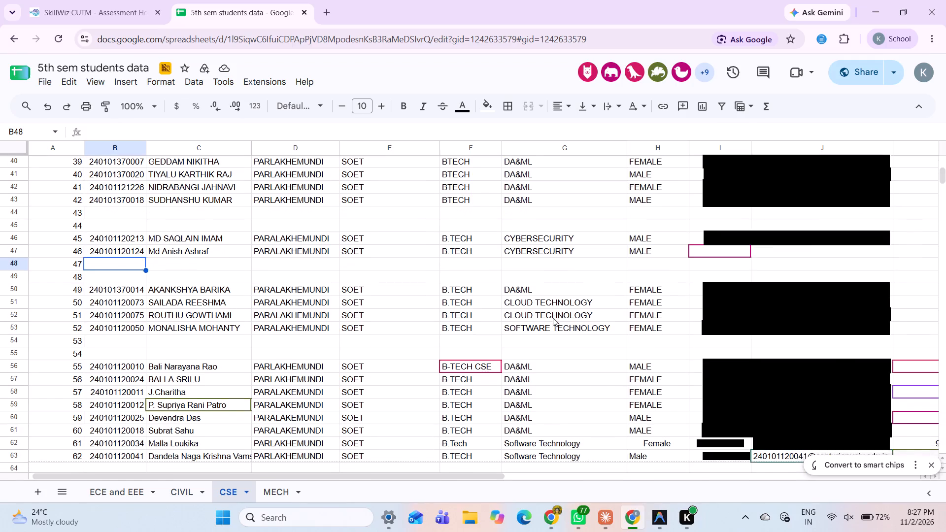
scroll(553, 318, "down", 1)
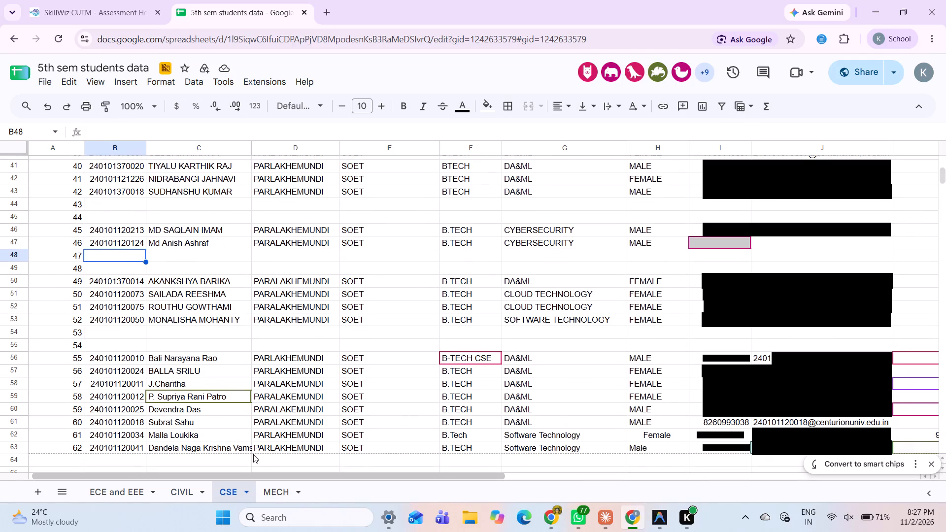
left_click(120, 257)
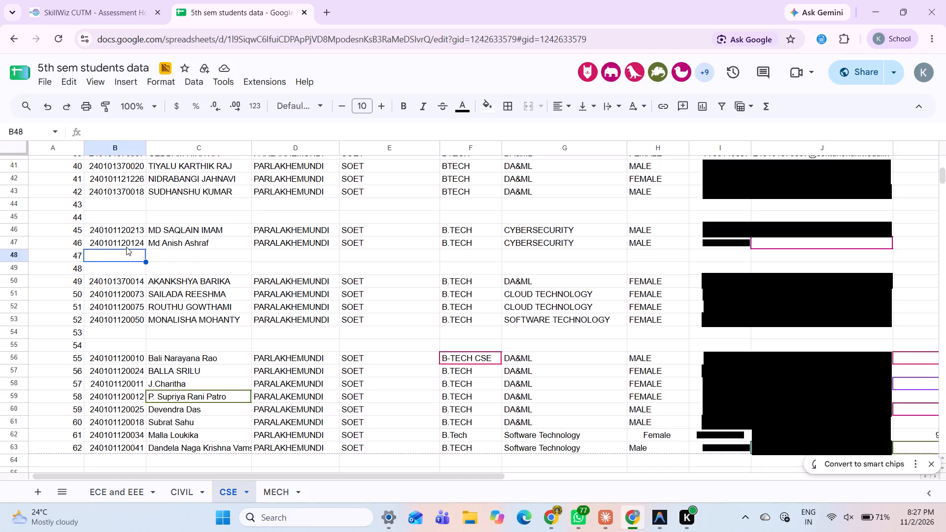
Reload the spreadsheet page.
left_click(54, 36)
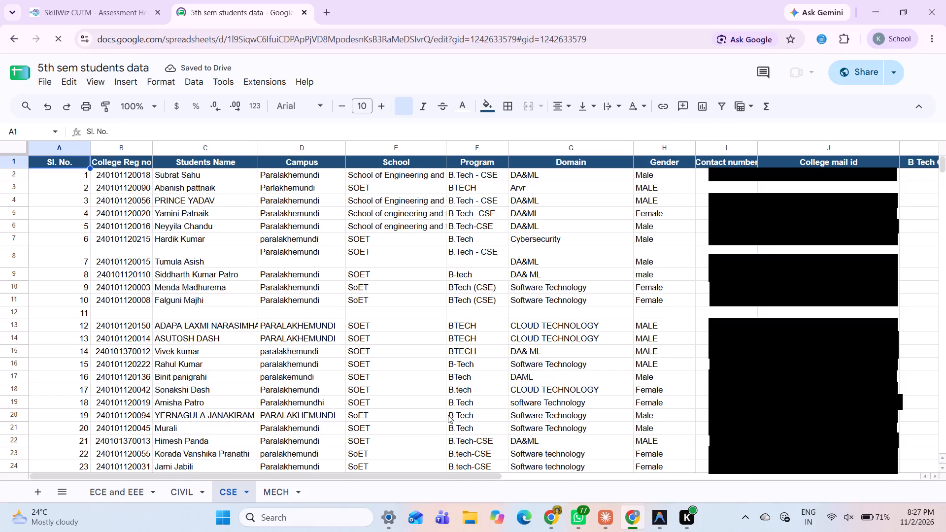
Look through the CSE sheet's student entries and empty rows from the header down past row 69.
scroll(448, 415, "down", 4)
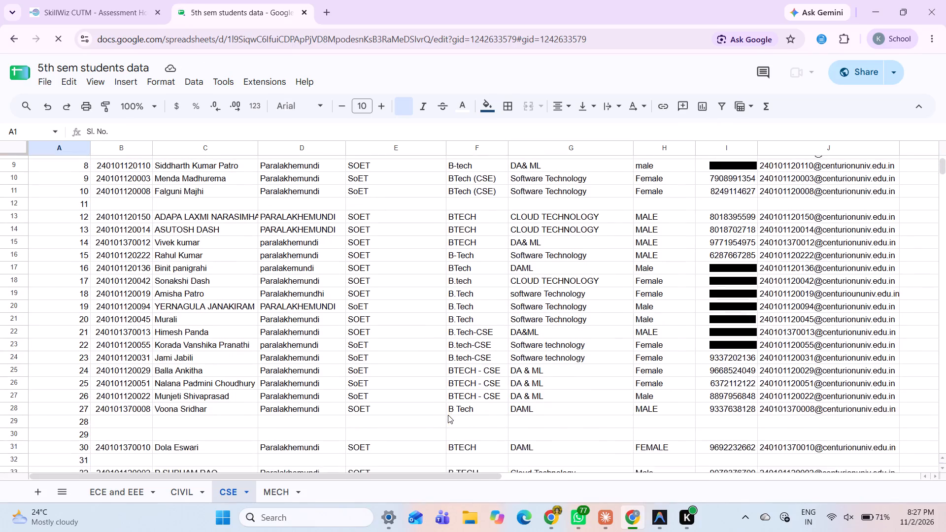
scroll(448, 415, "down", 3)
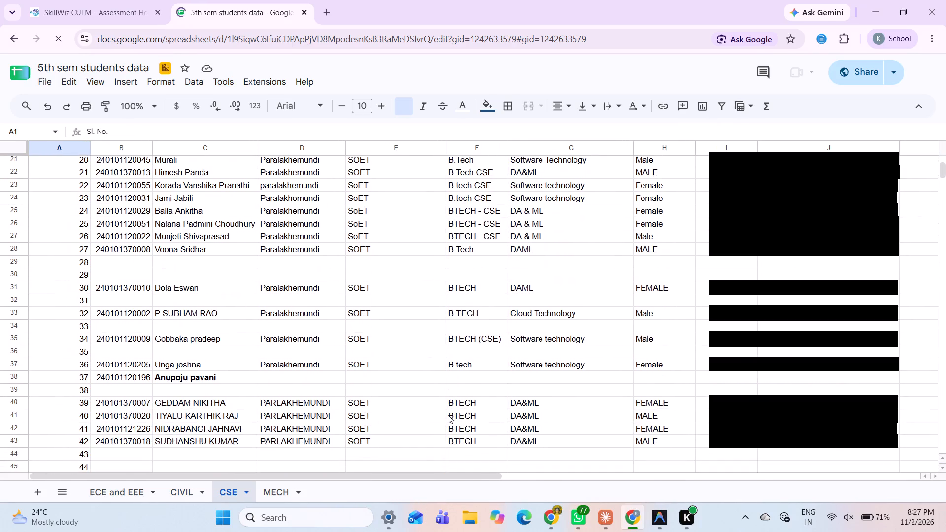
scroll(448, 415, "down", 2)
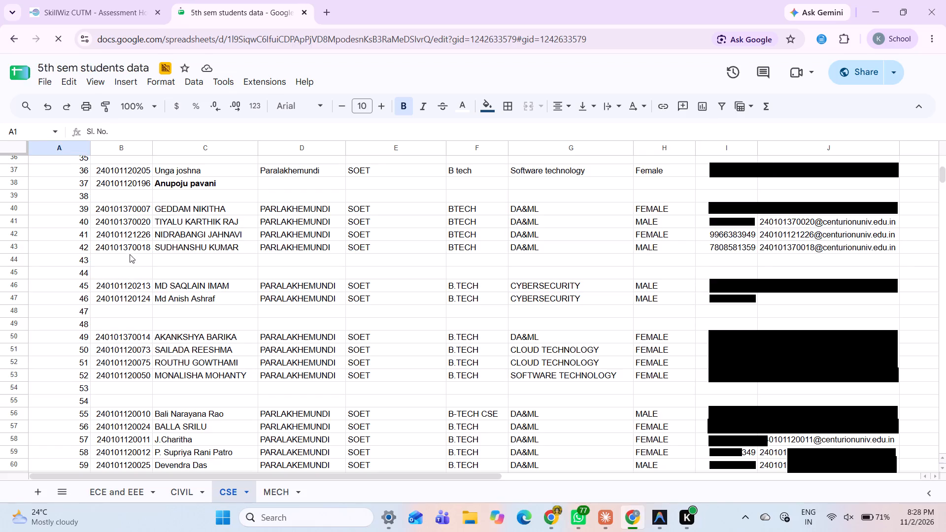
scroll(126, 262, "down", 3)
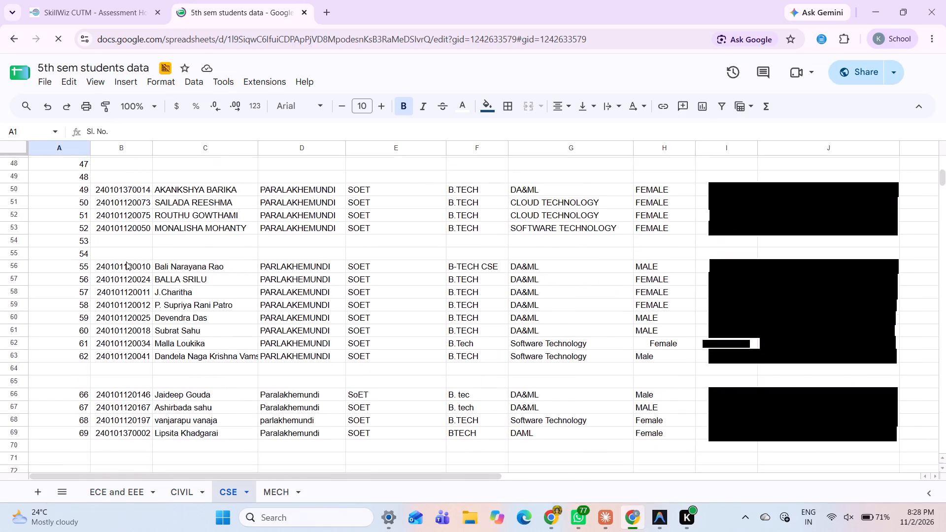
scroll(126, 262, "down", 2)
scroll(126, 262, "up", 2)
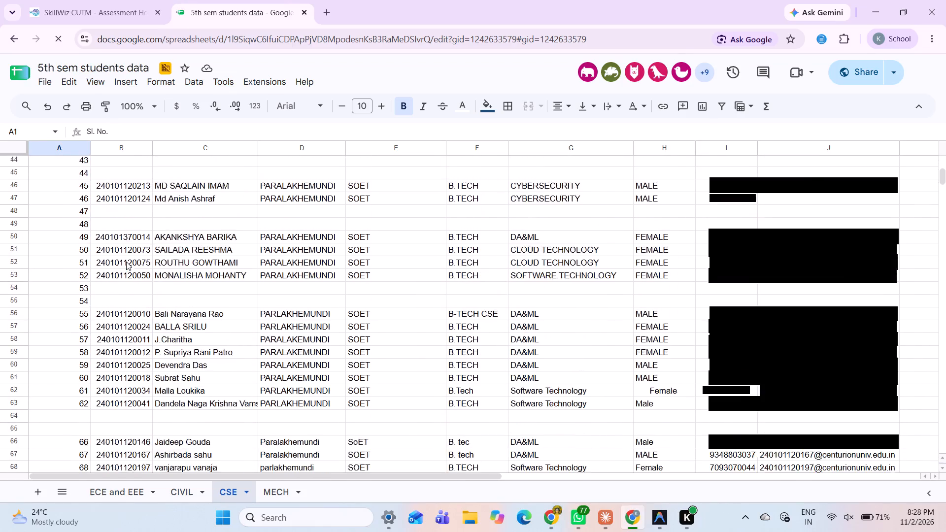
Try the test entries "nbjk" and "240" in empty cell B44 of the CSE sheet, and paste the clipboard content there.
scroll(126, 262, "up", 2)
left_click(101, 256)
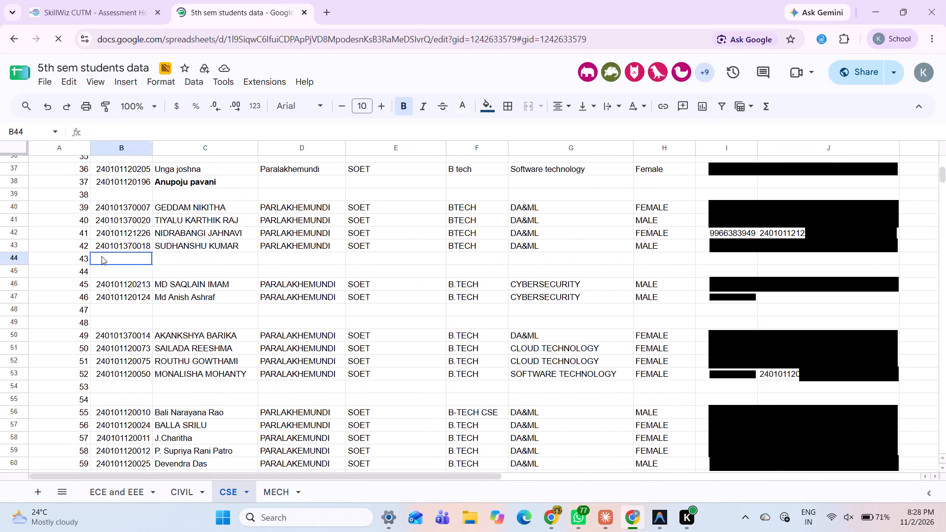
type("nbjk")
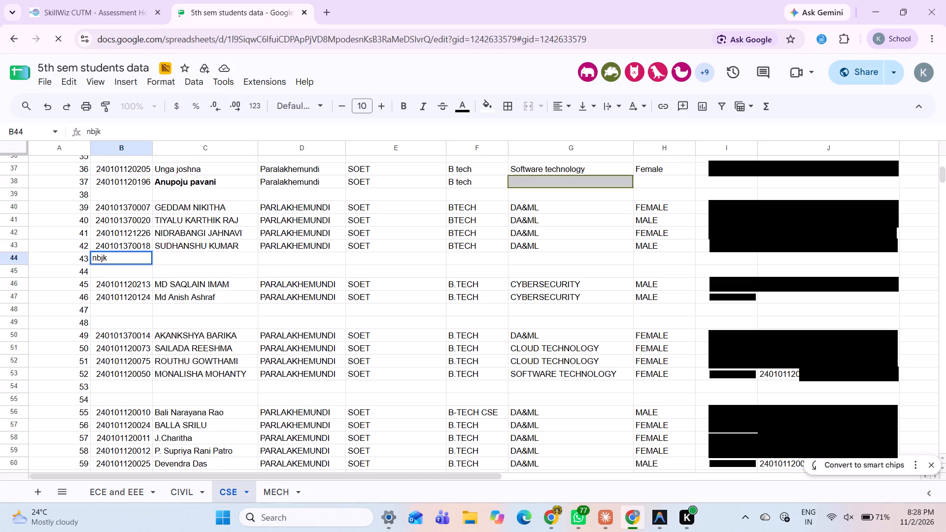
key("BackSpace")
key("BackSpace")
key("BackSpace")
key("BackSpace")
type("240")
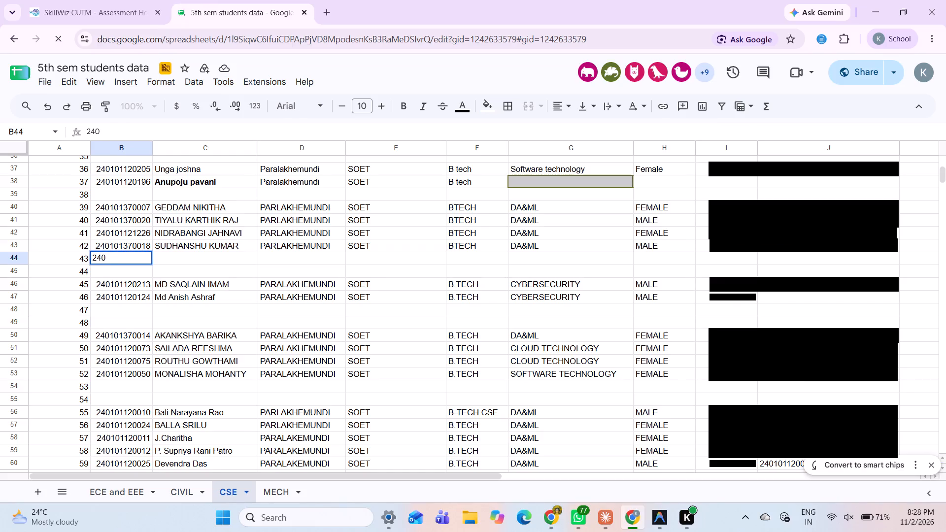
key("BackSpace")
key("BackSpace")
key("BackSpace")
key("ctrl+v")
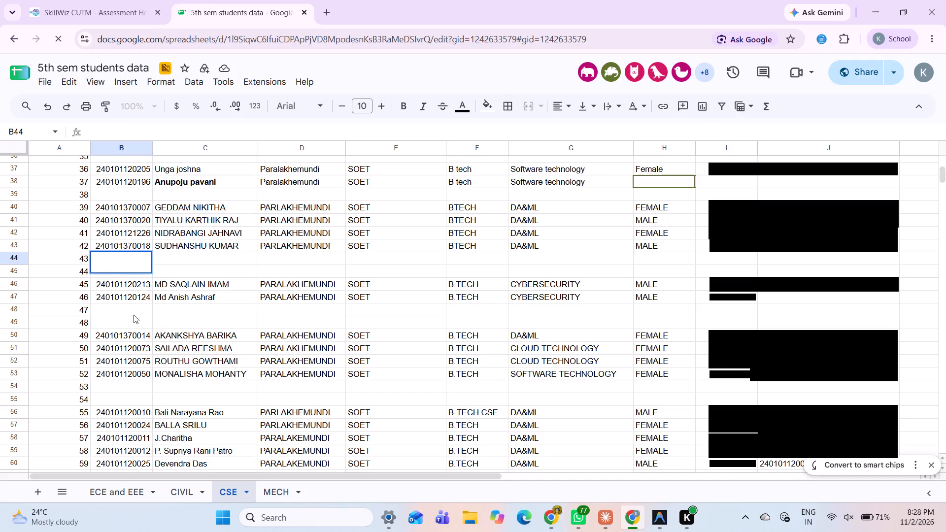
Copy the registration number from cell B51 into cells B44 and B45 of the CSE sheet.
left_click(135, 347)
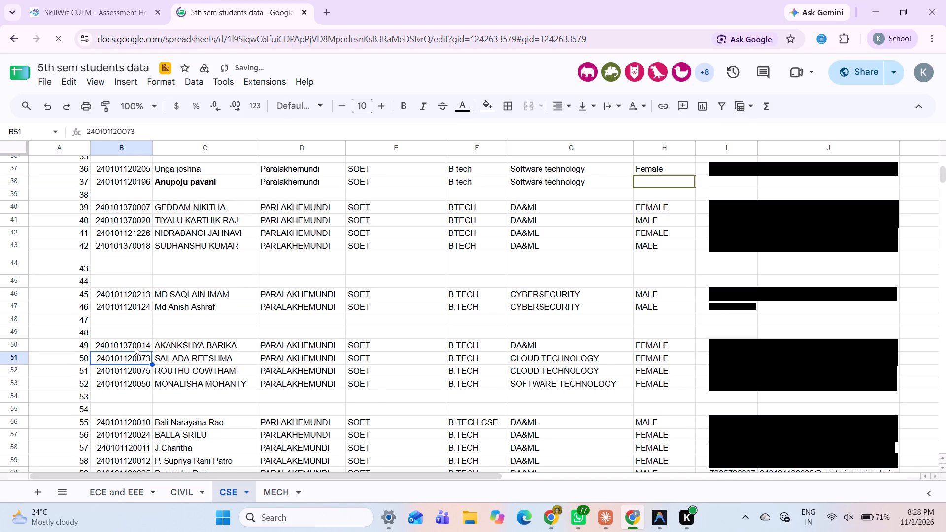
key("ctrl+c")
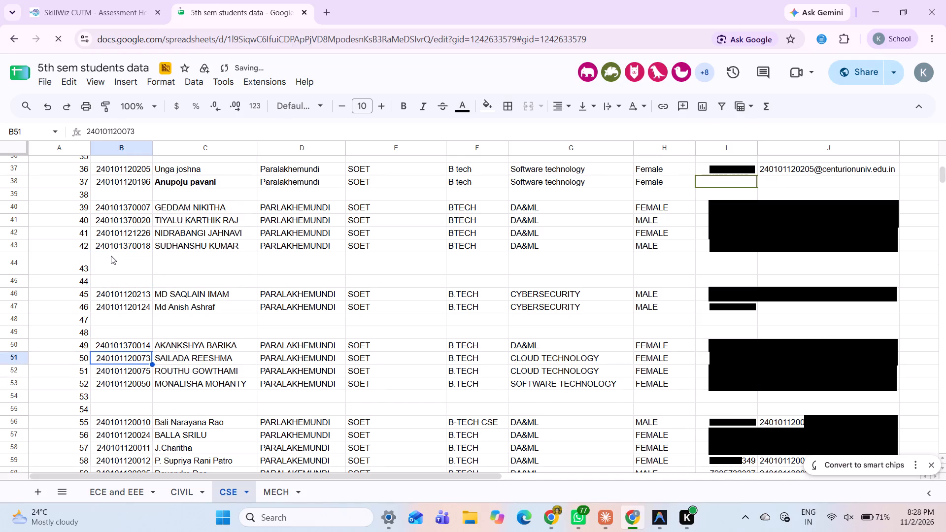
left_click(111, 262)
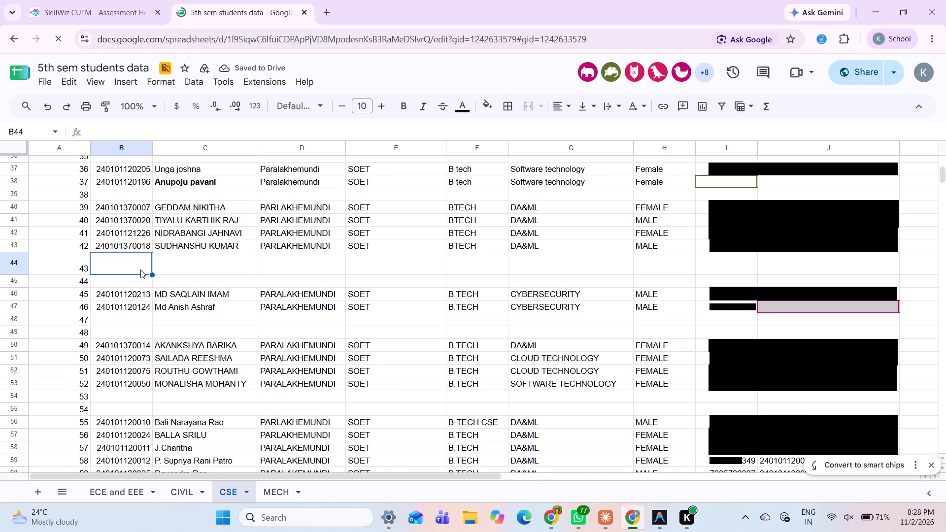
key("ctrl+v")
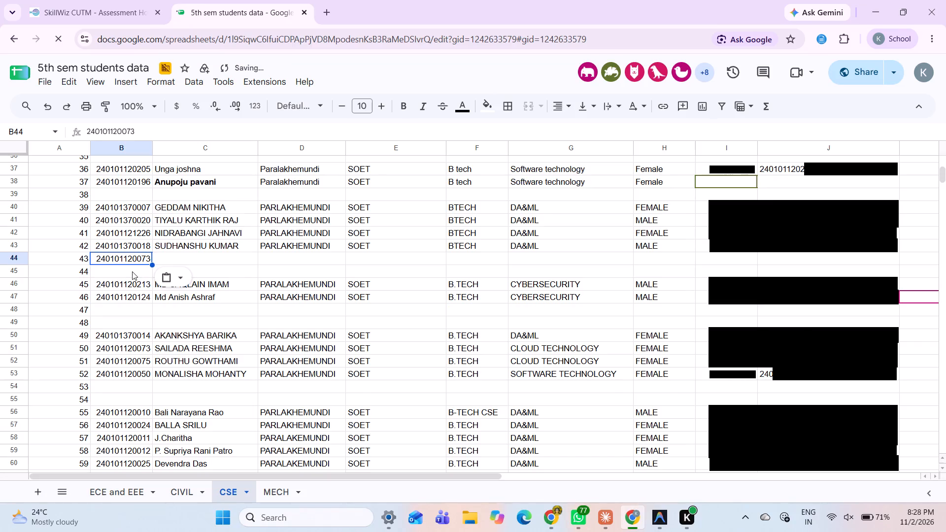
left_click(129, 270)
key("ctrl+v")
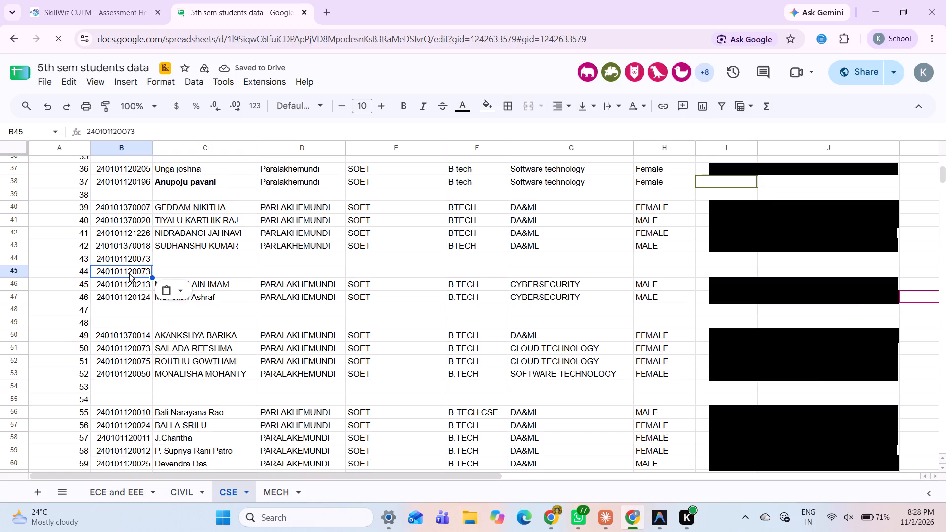
Replace the copied number in cell B44 with the registration number of the student for serial number 43.
left_click(131, 255)
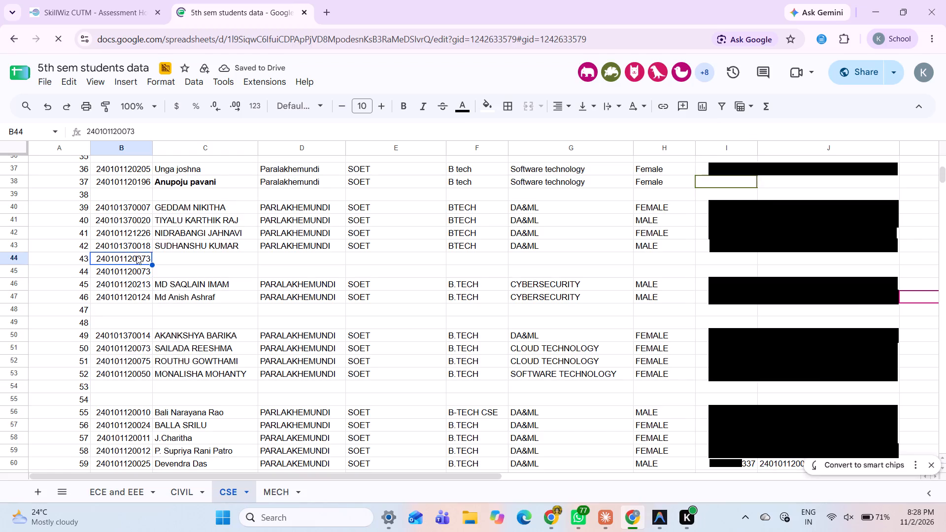
left_click(137, 256)
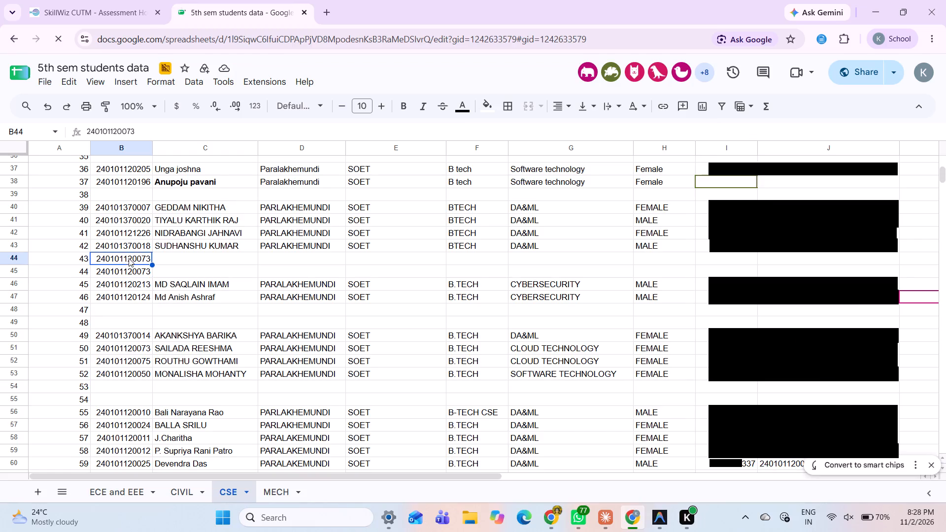
left_click(129, 257)
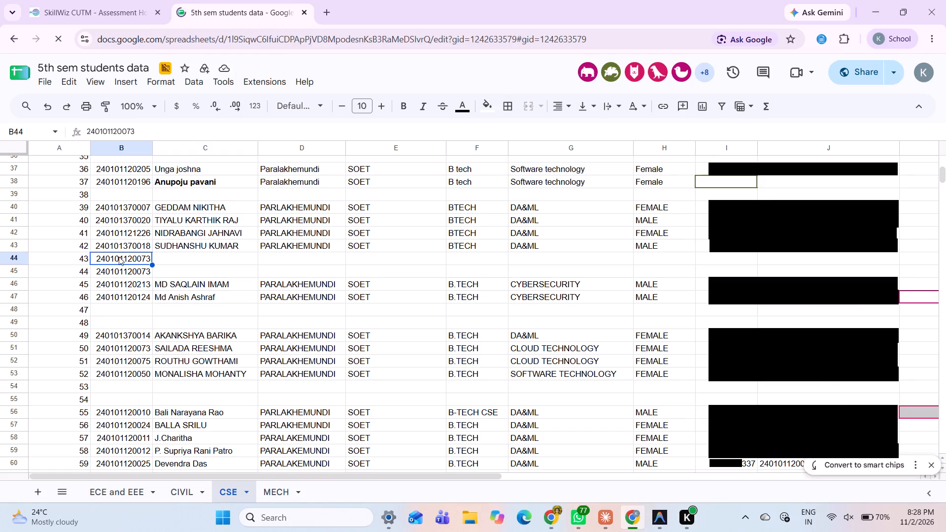
left_click(144, 256)
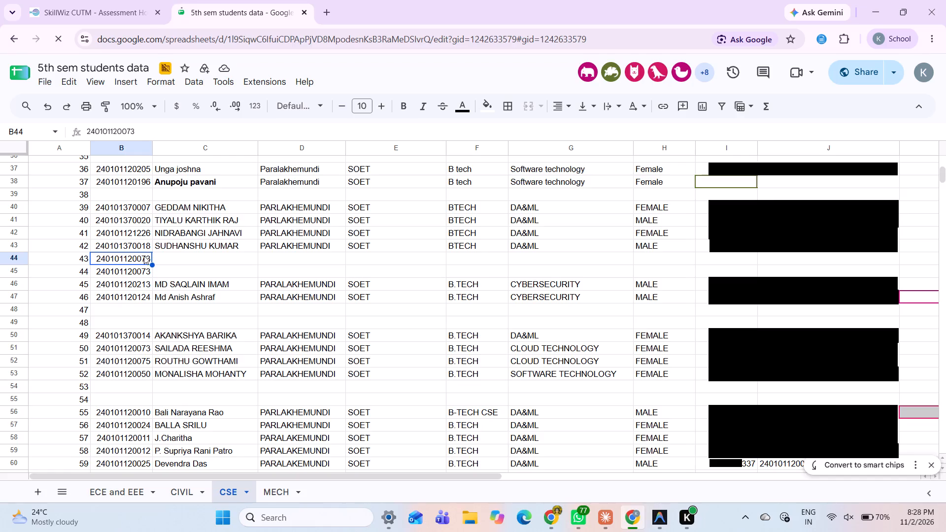
key("BackSpace")
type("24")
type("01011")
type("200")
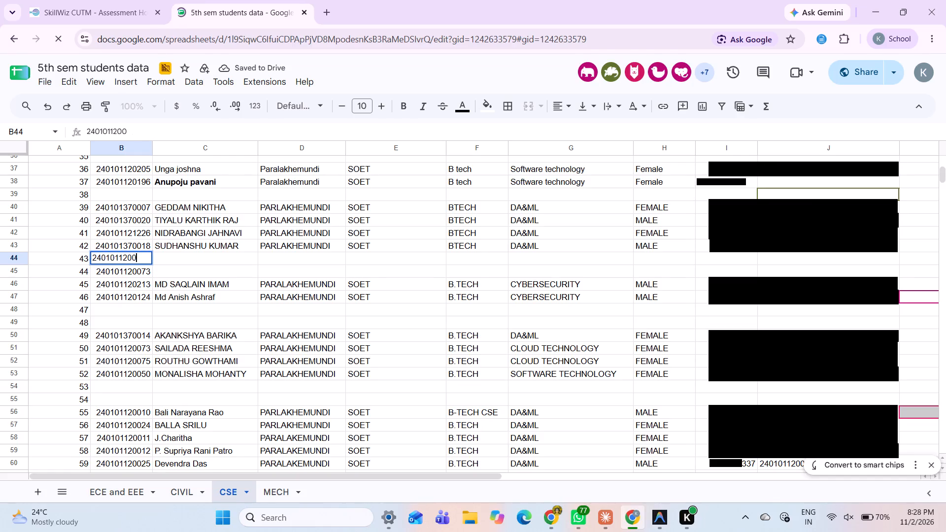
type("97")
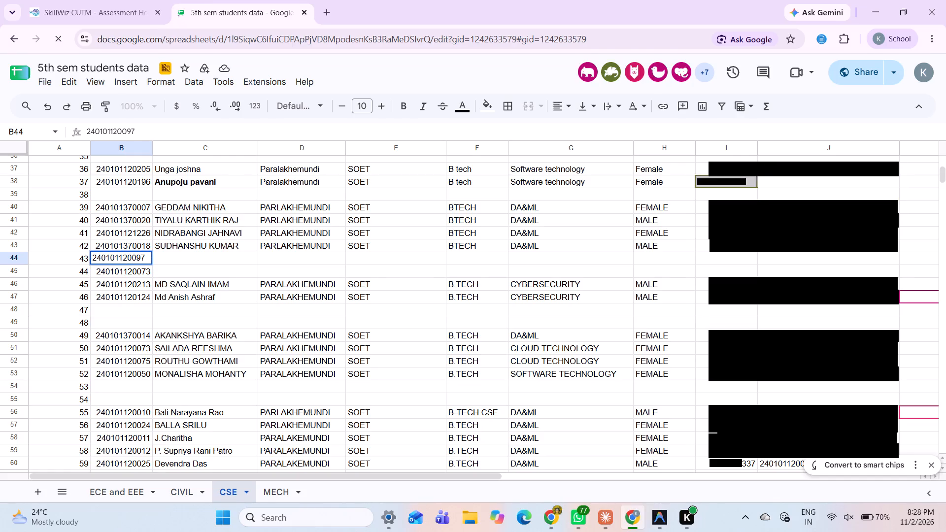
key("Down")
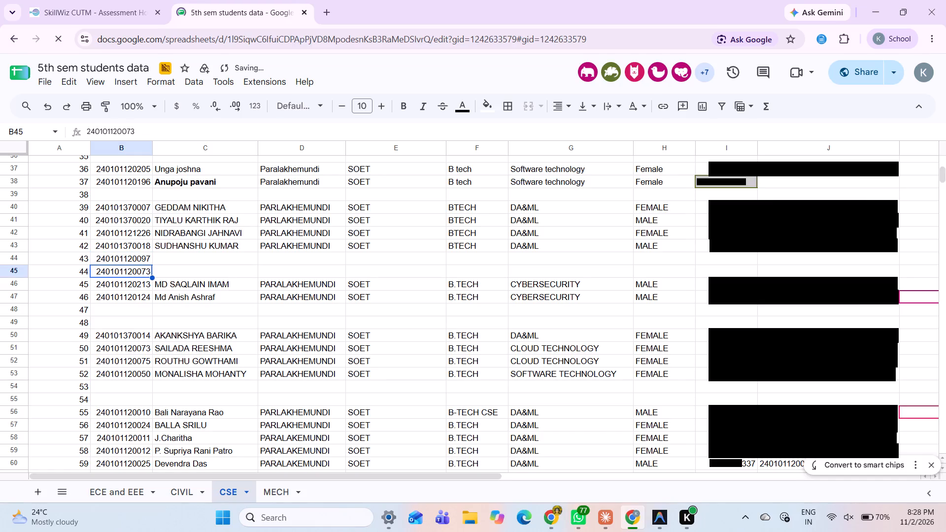
Replace the copied number in cell B45 with the registration number of the student for serial number 44.
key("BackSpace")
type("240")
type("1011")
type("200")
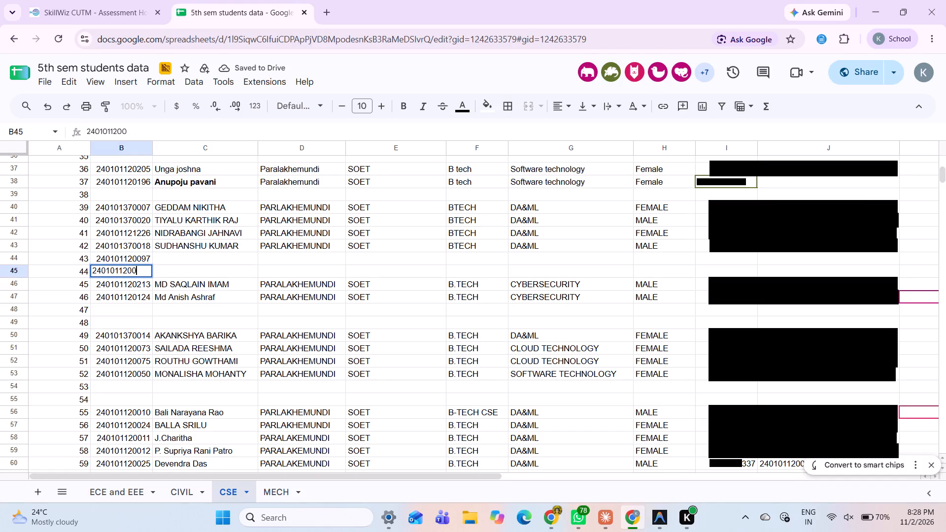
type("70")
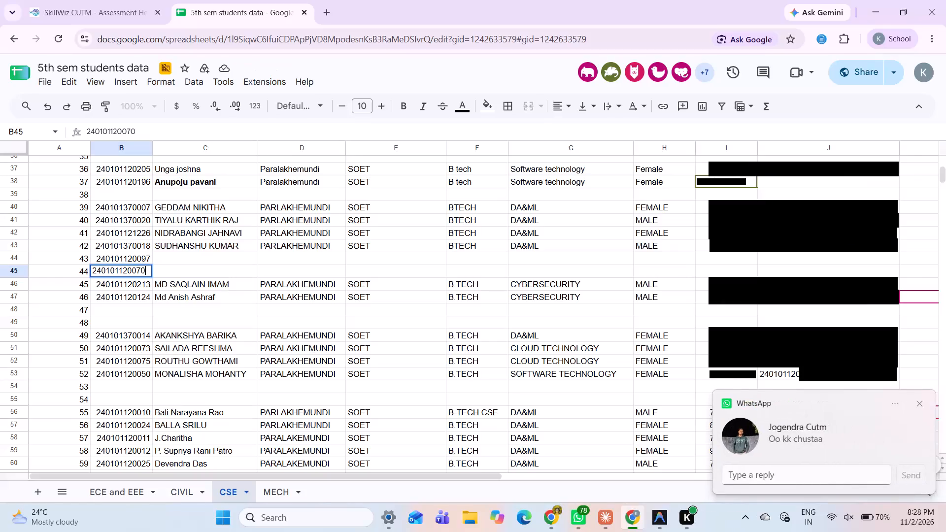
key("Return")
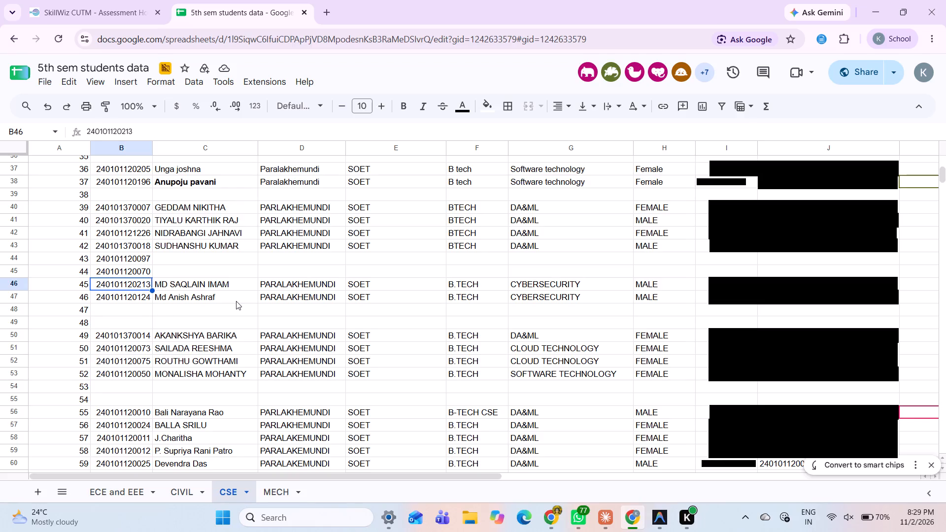
Fill the campus PARLAKHEMUNDI from cell D43 down through D45.
left_click(292, 245)
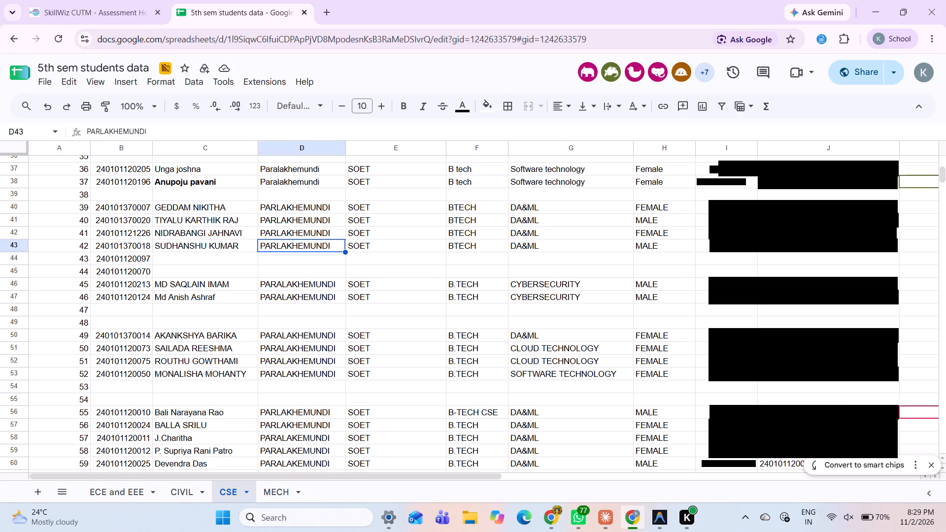
left_click_drag(345, 250, 344, 273)
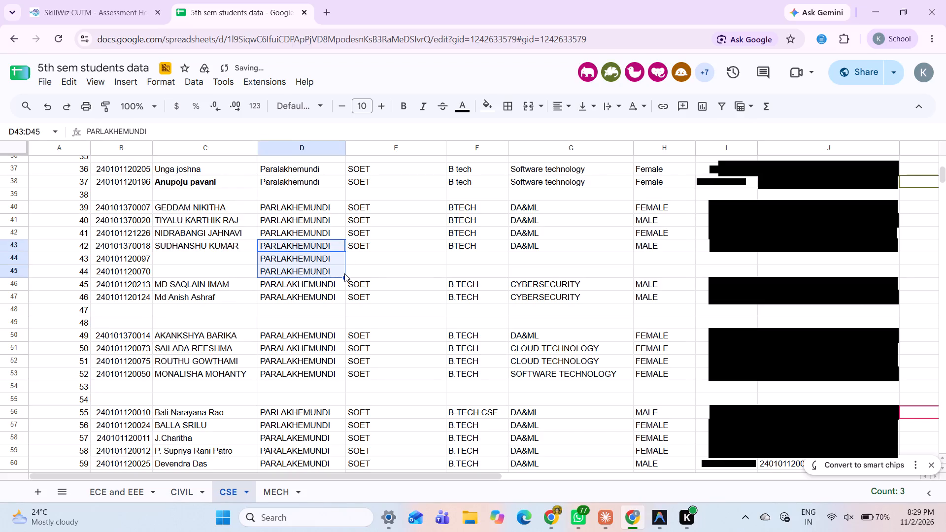
key("Return")
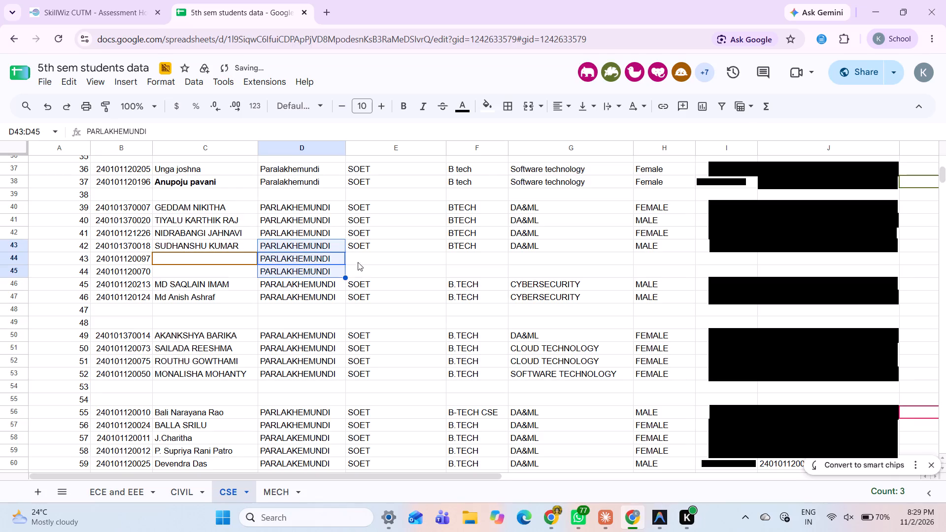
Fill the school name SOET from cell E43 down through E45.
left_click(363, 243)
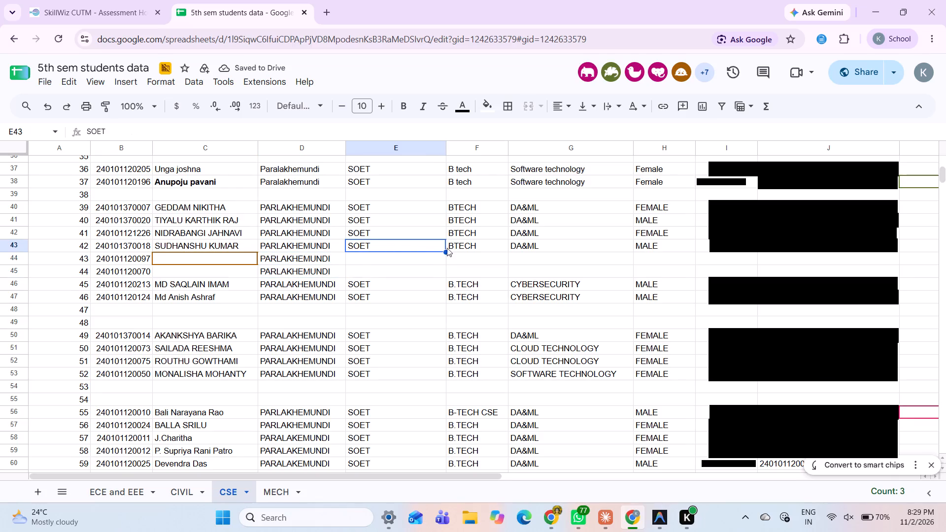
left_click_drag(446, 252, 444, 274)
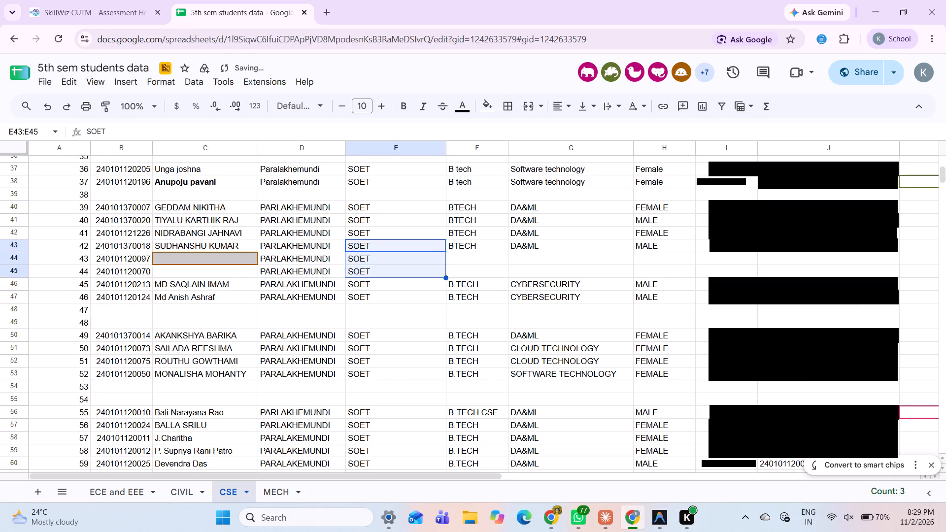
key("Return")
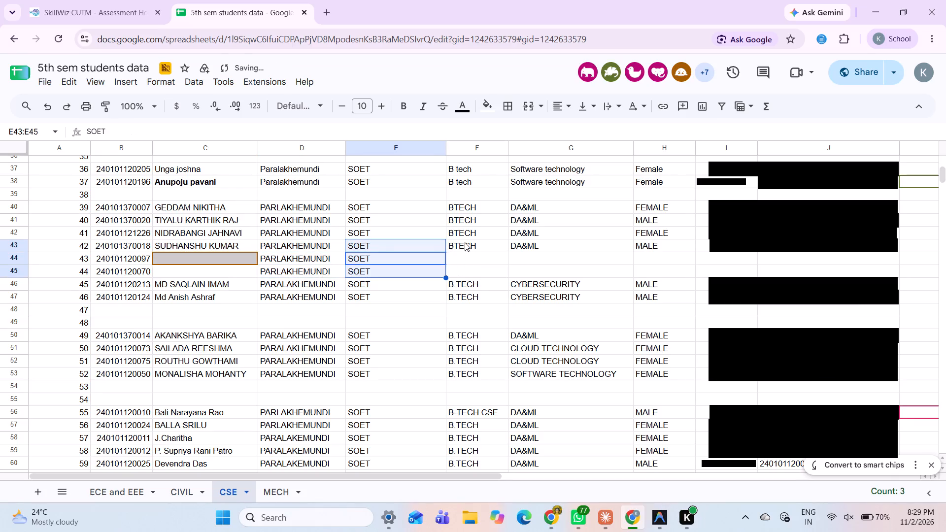
Change the school name to SoET in cell E44 and copy it into cell E45.
left_click(368, 255)
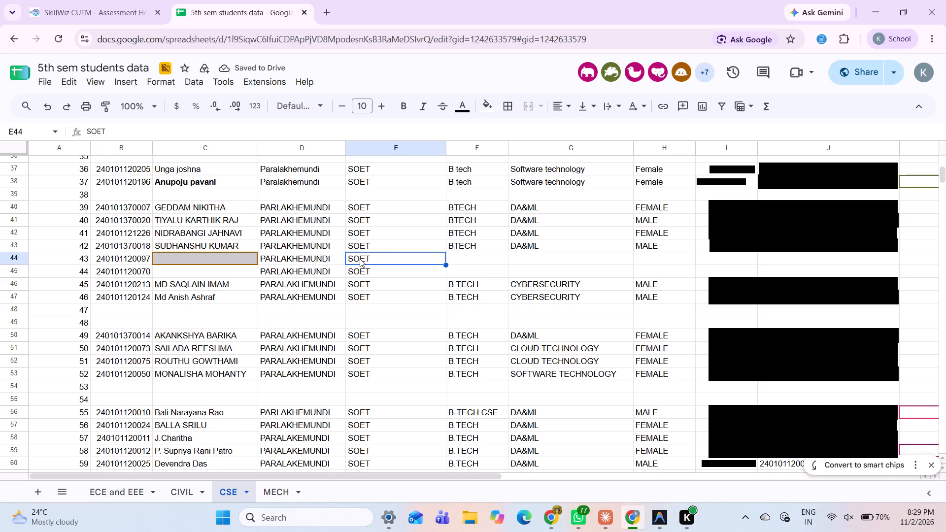
left_click(360, 259)
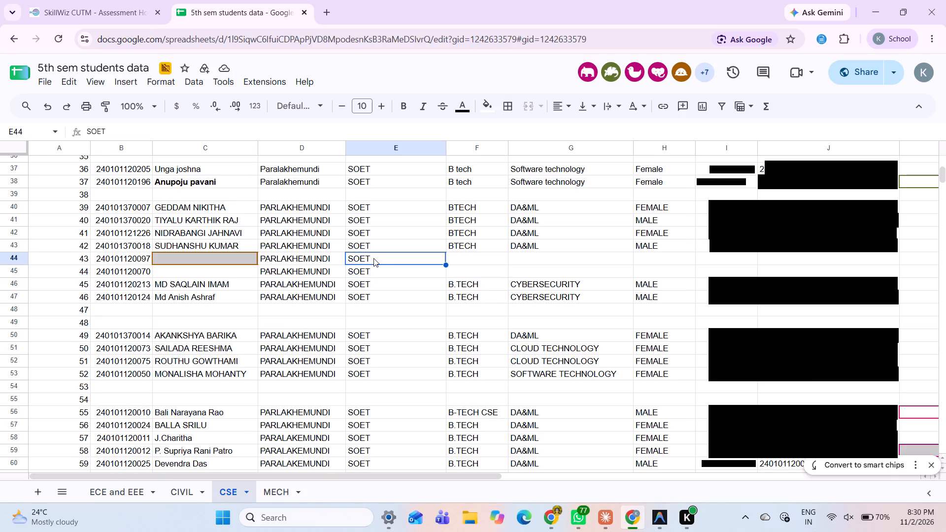
key("BackSpace")
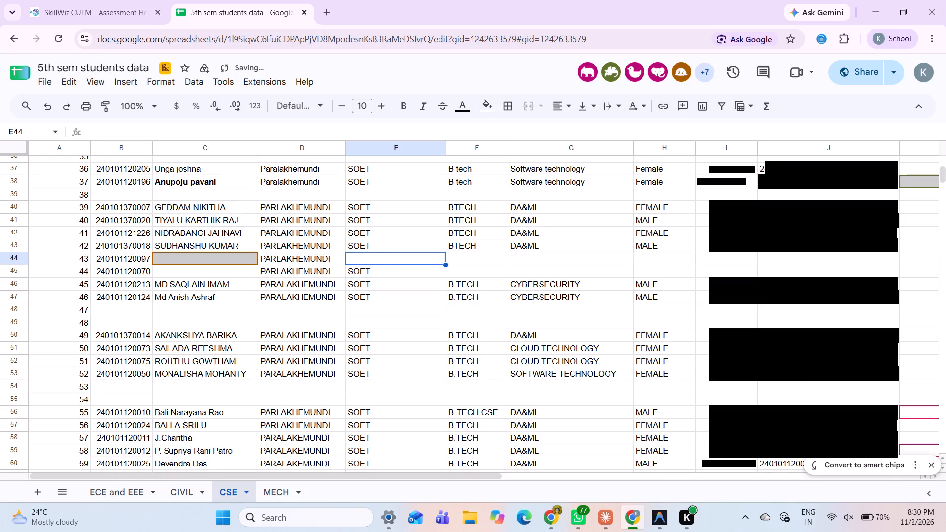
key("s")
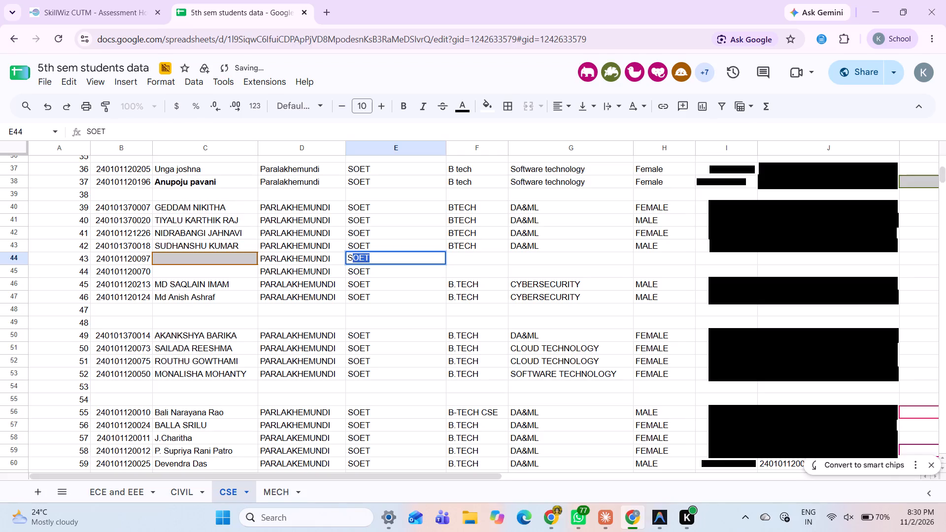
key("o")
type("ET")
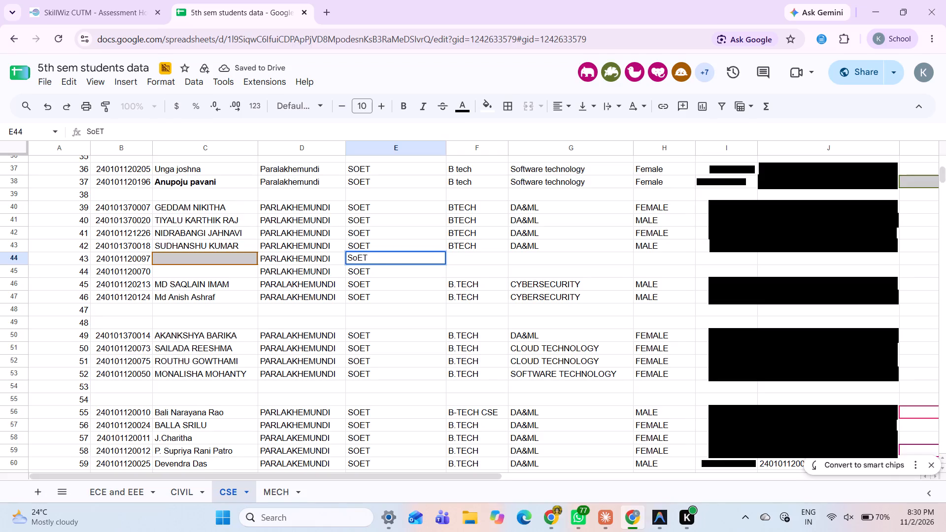
left_click_drag(370, 257, 346, 258)
key("ctrl+c")
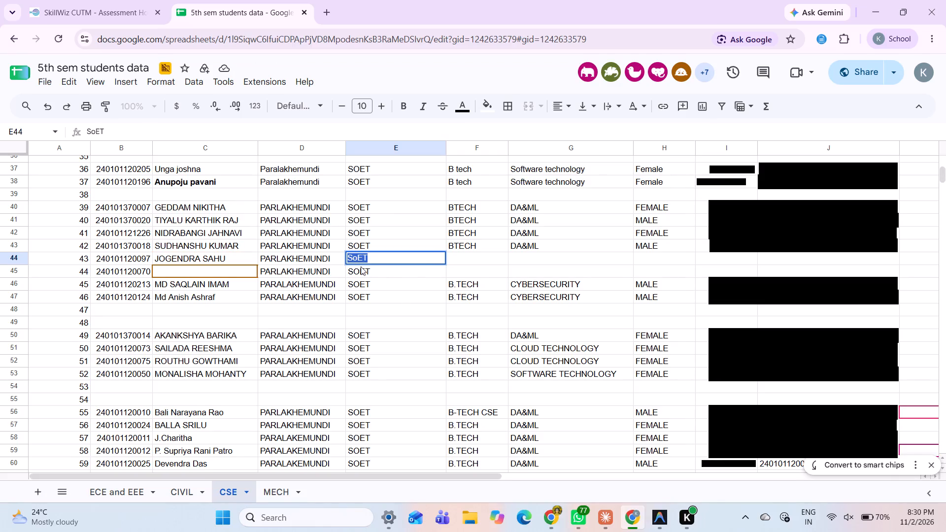
left_click(372, 269)
key("ctrl+v")
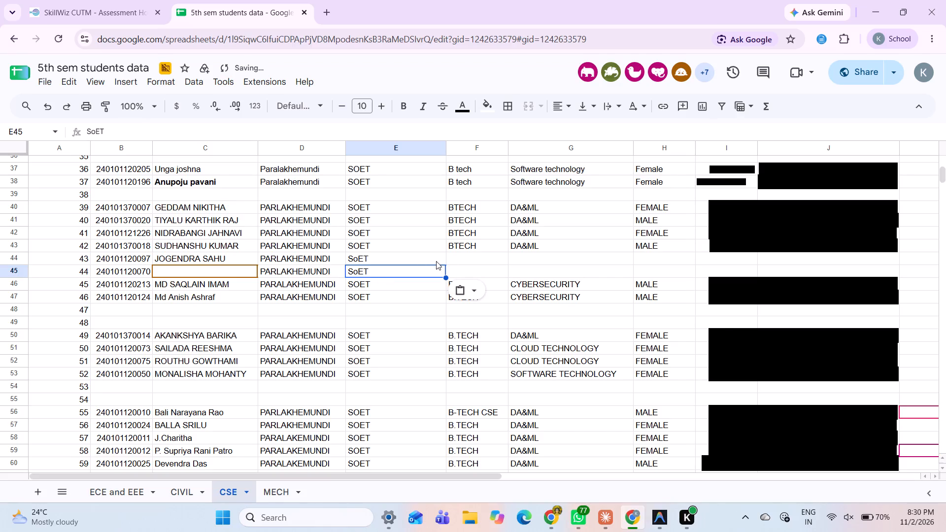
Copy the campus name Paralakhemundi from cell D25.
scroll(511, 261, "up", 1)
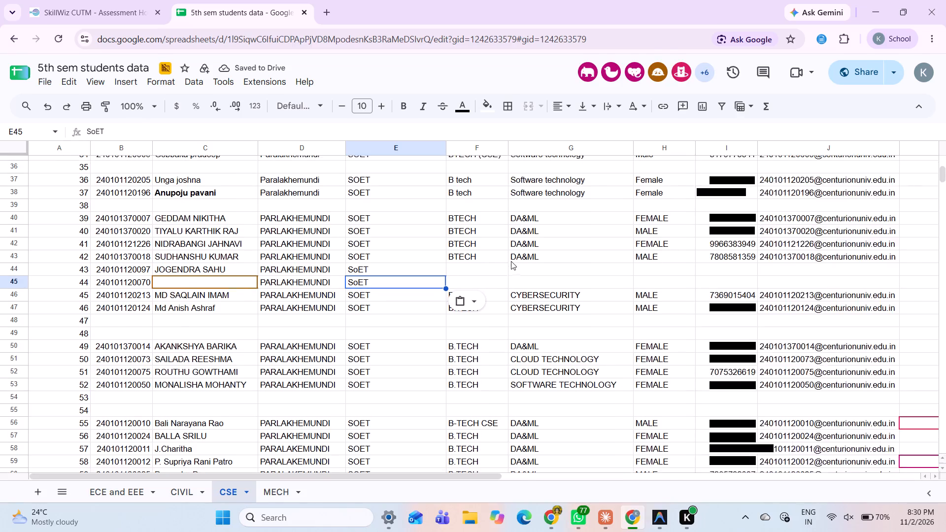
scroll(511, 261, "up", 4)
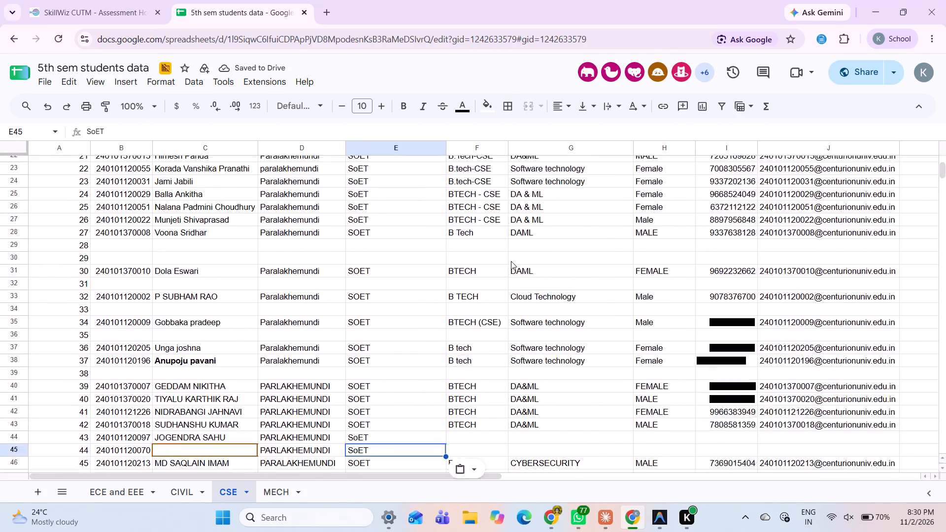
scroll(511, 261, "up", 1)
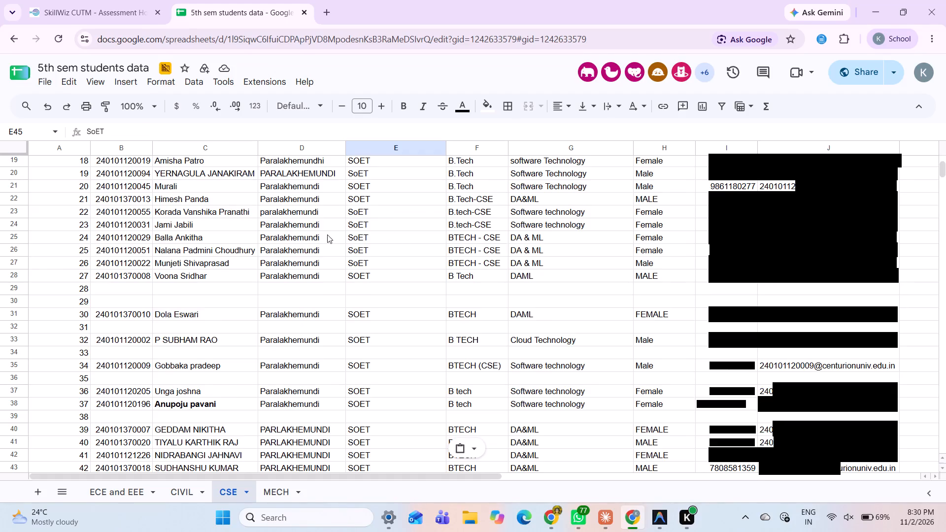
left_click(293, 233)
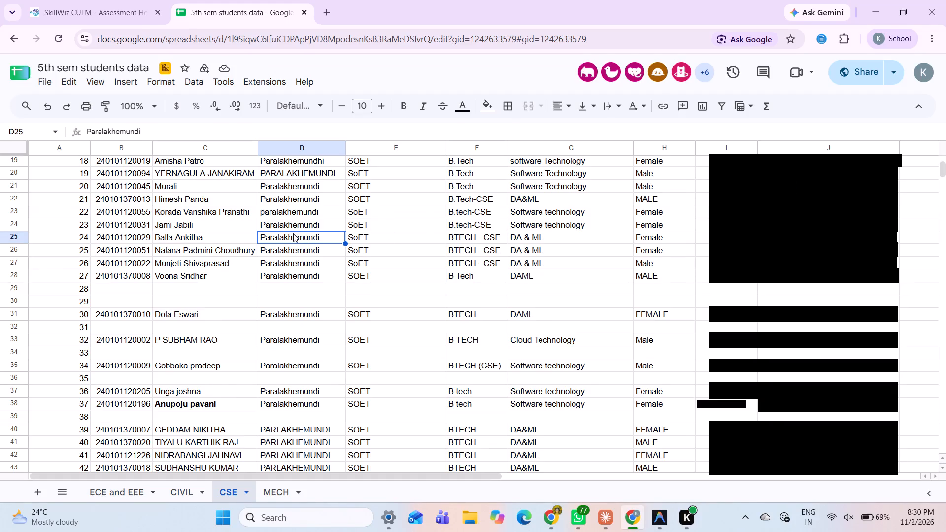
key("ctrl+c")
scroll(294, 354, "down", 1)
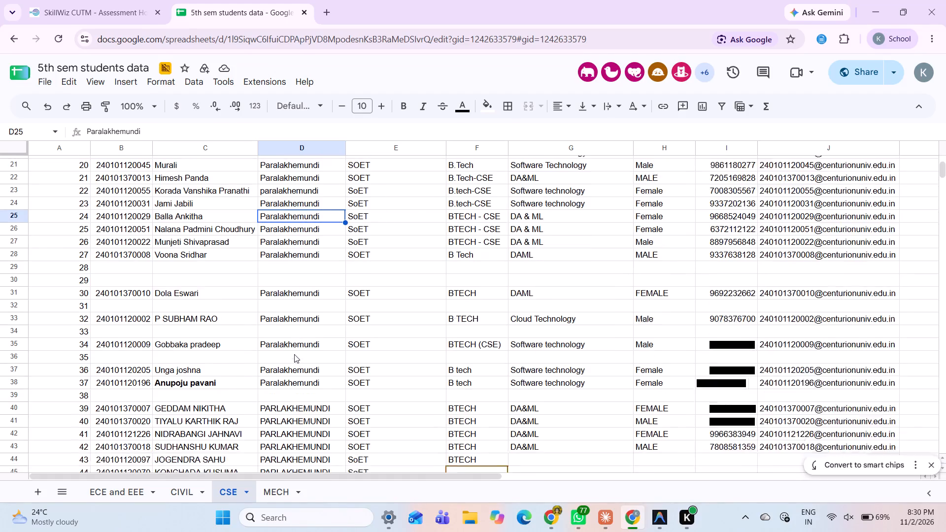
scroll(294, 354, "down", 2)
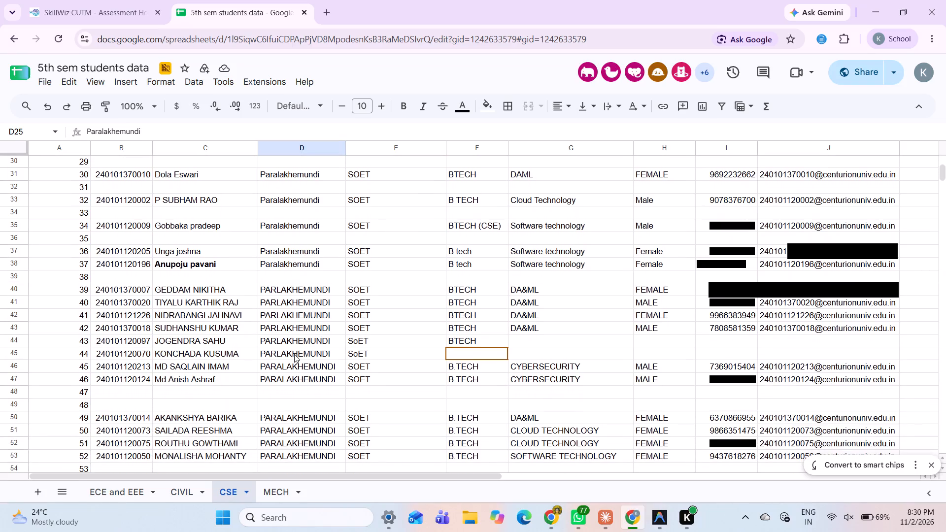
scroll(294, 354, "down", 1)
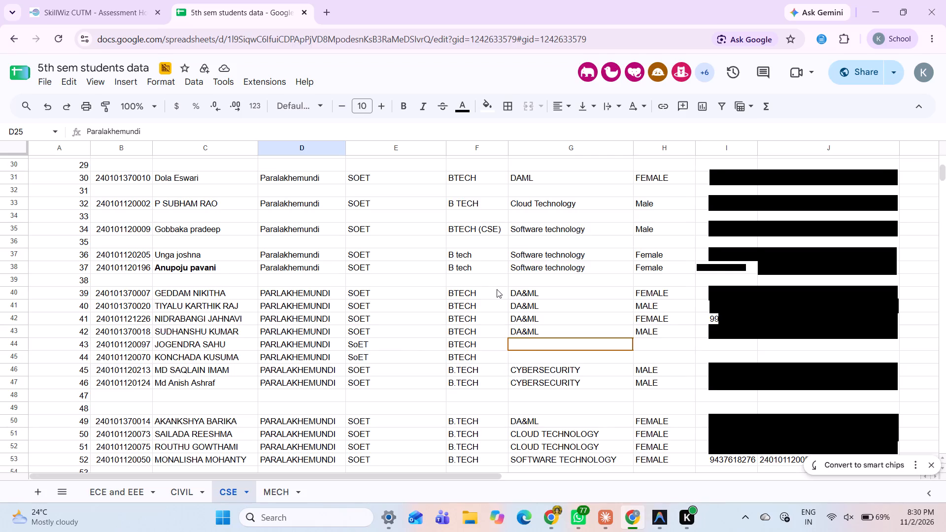
Copy the program BTECH - CSE from cell F25 into cell F44 and fill it down to F45.
scroll(496, 289, "up", 4)
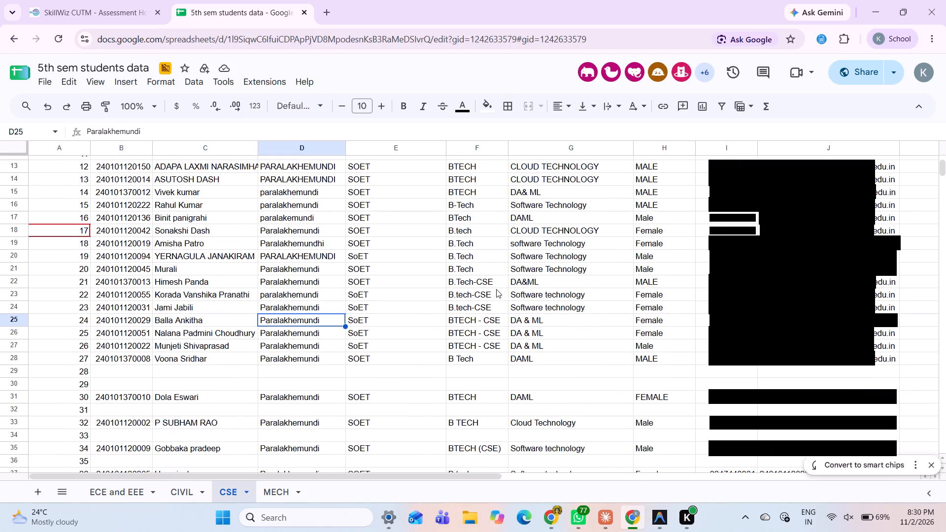
scroll(496, 289, "up", 1)
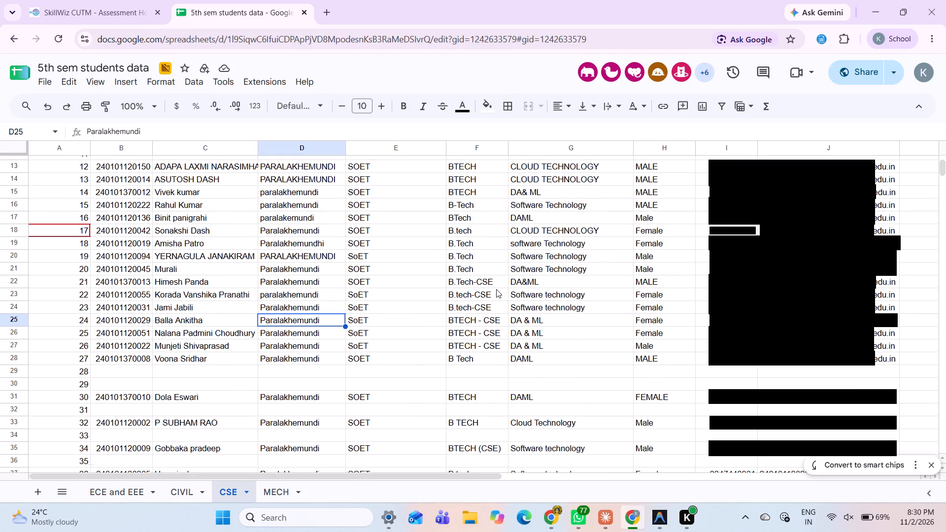
scroll(496, 289, "up", 7)
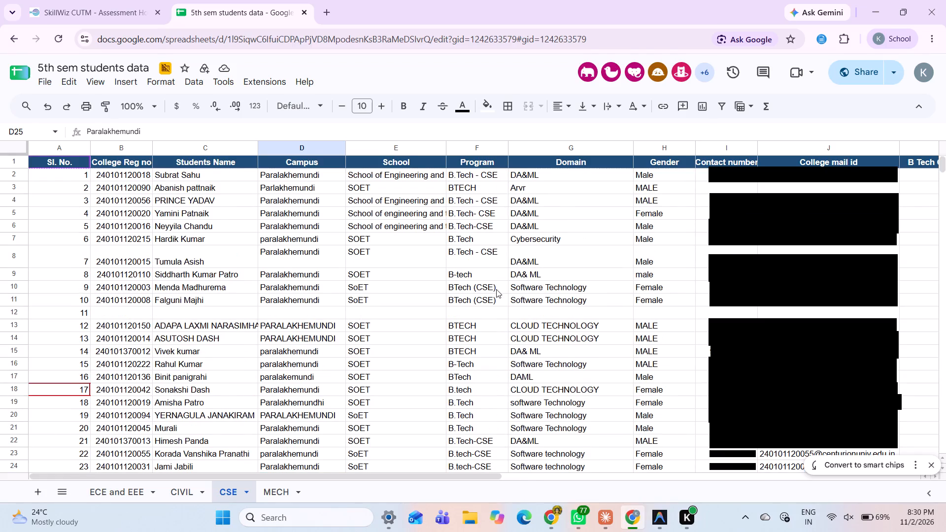
scroll(496, 289, "down", 2)
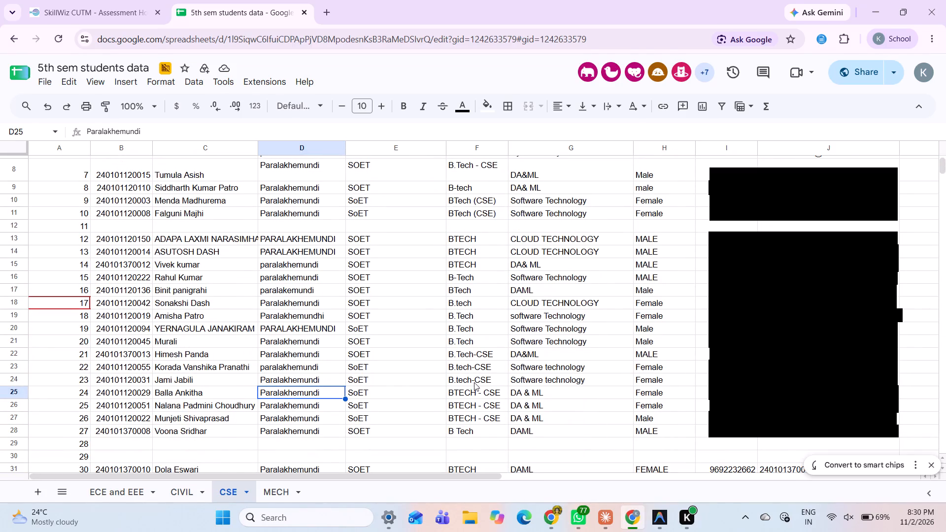
left_click(450, 395)
key("ctrl+c")
scroll(450, 395, "down", 2)
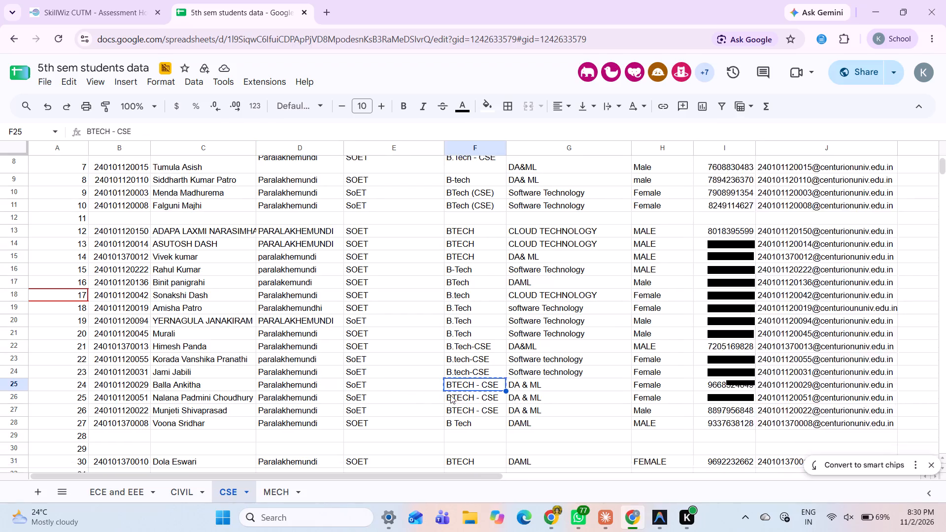
scroll(450, 395, "down", 3)
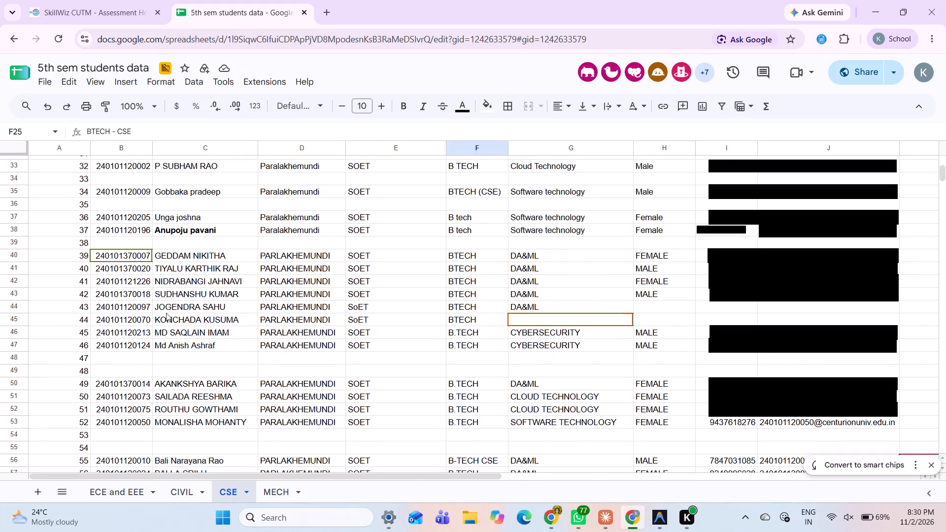
left_click(458, 305)
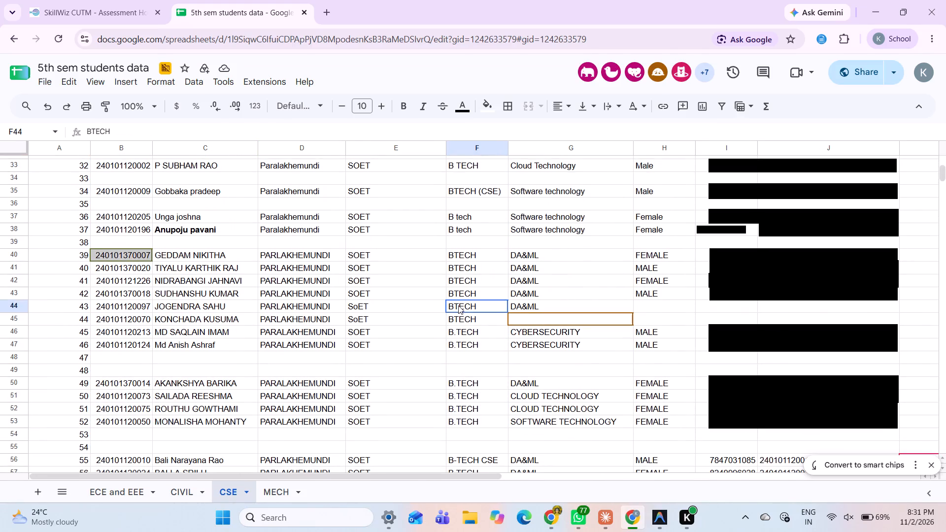
key("ctrl+v")
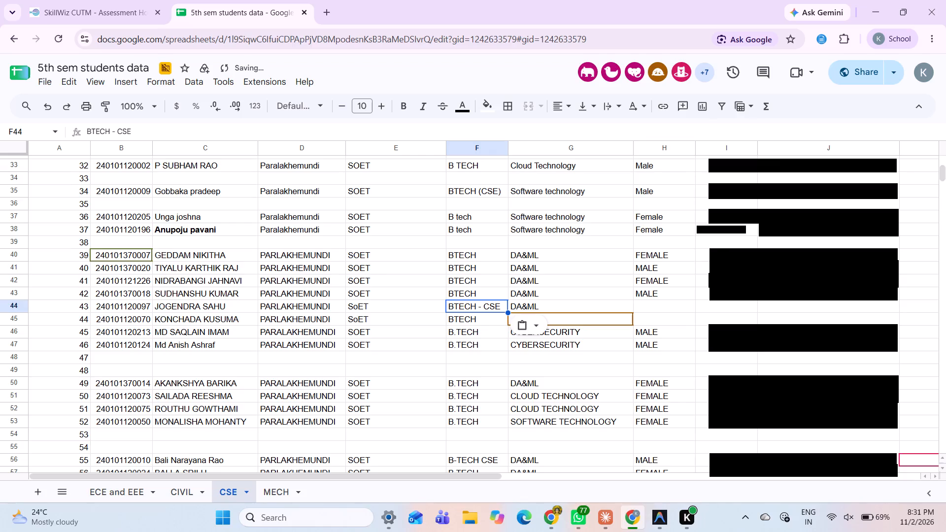
left_click_drag(507, 311, 507, 322)
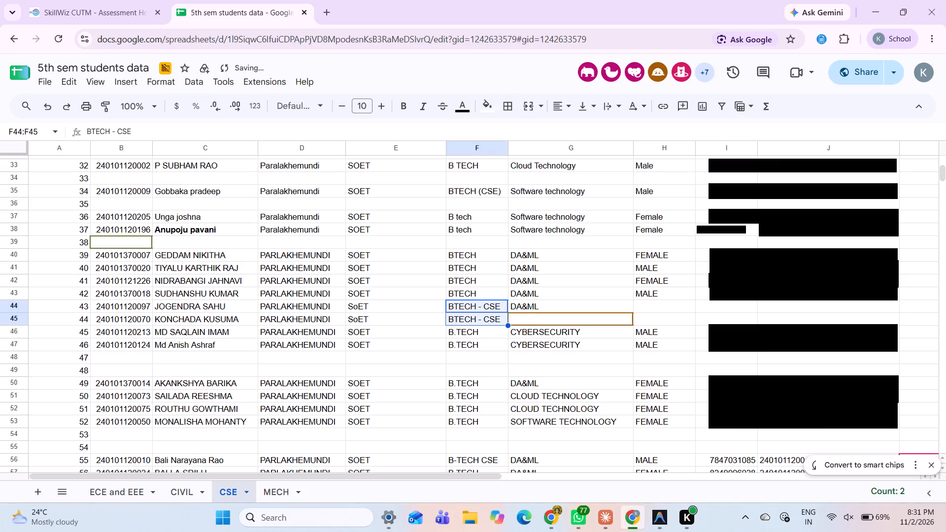
key("Return")
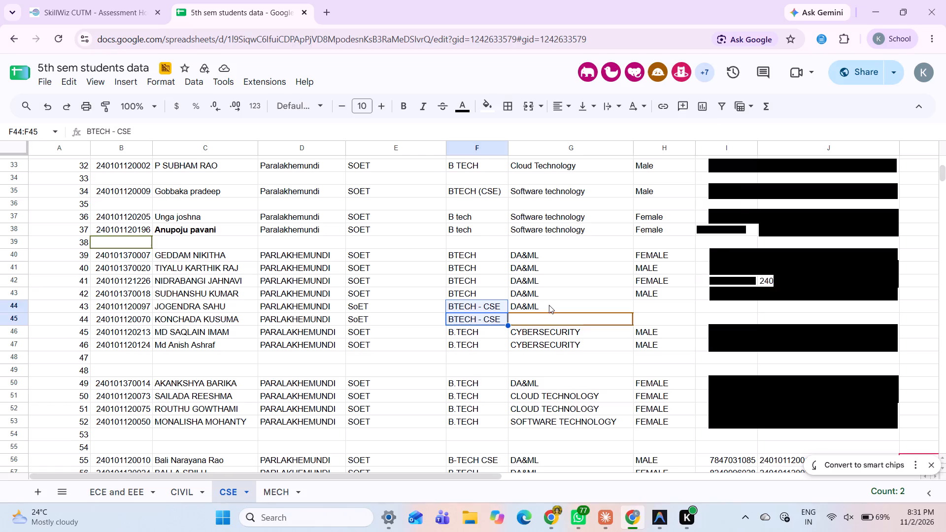
Copy the domain DA & ML from cell G25 into cell G44 and fill it down to G45.
scroll(554, 271, "up", 4)
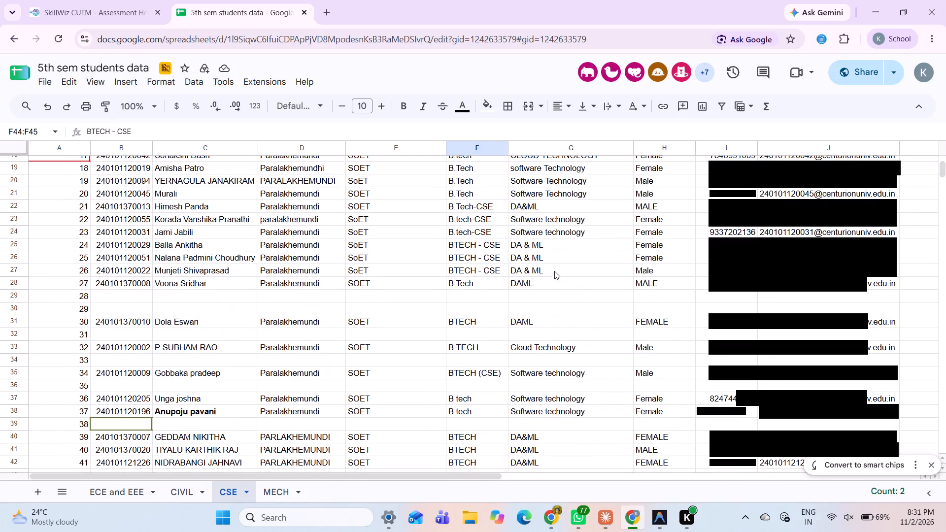
left_click(541, 242)
key("ctrl+c")
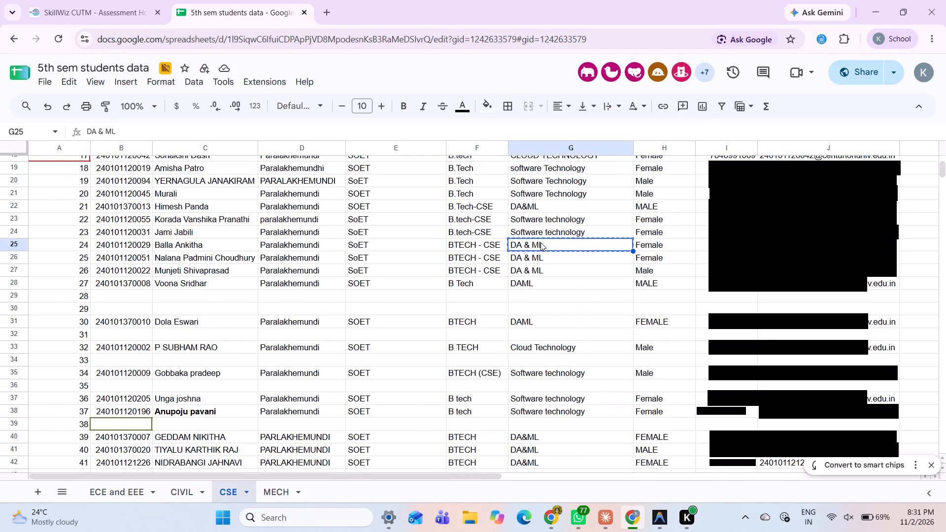
scroll(591, 398, "down", 5)
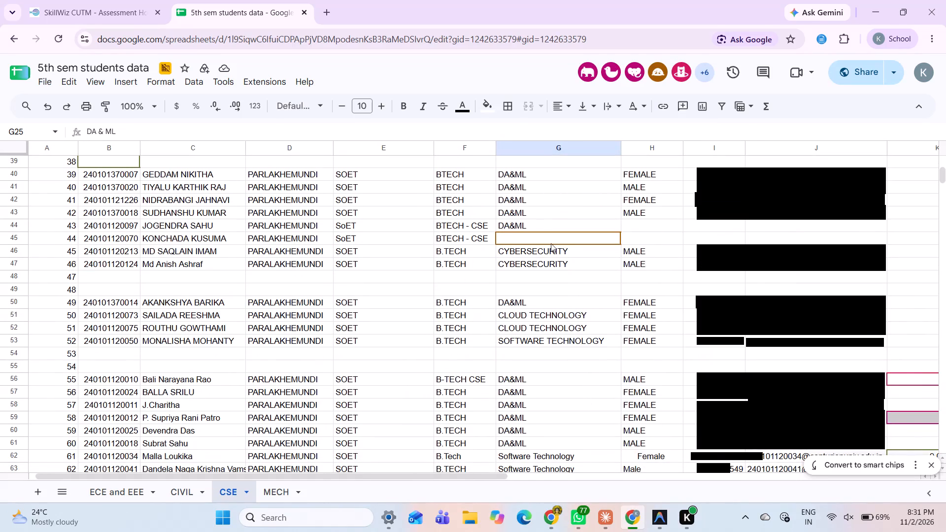
left_click(526, 223)
key("ctrl+v")
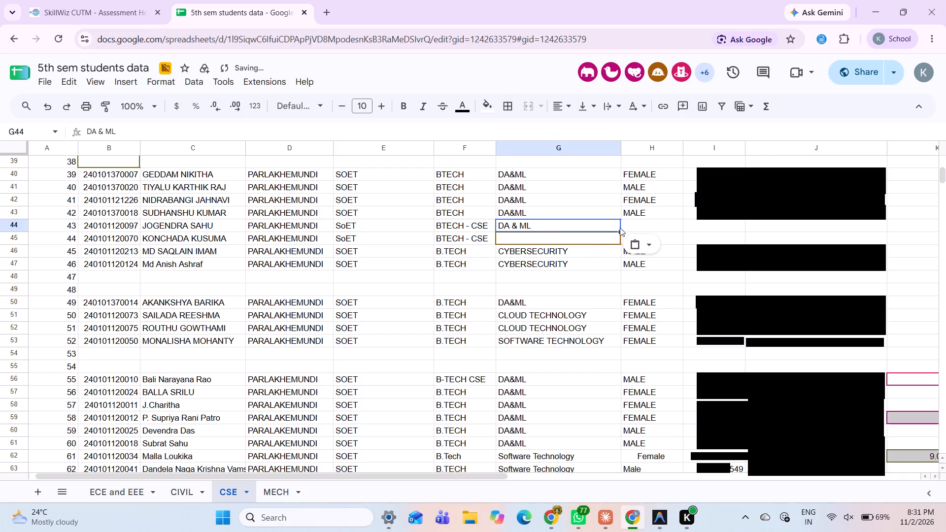
left_click_drag(619, 230, 621, 242)
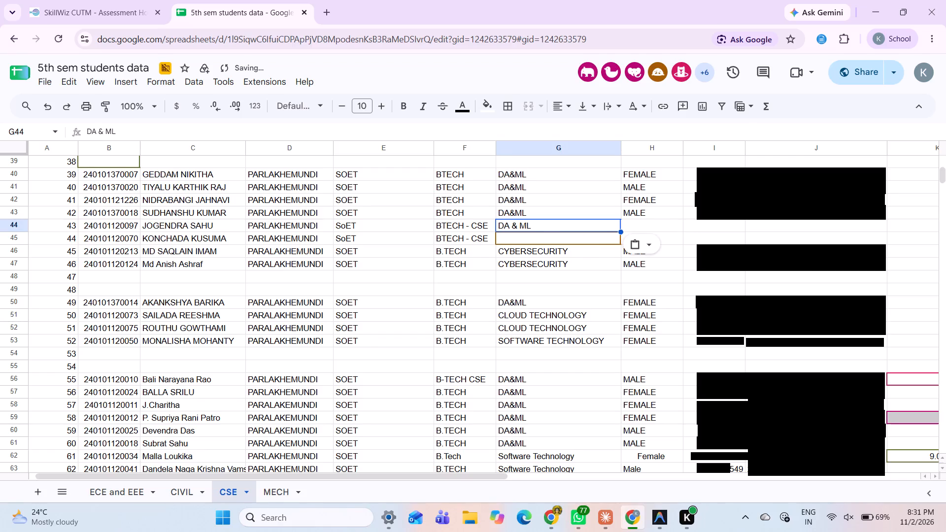
Fill the domain DA & ML from cell G44 down into cell G45.
left_click_drag(621, 242, 621, 243)
key("Return")
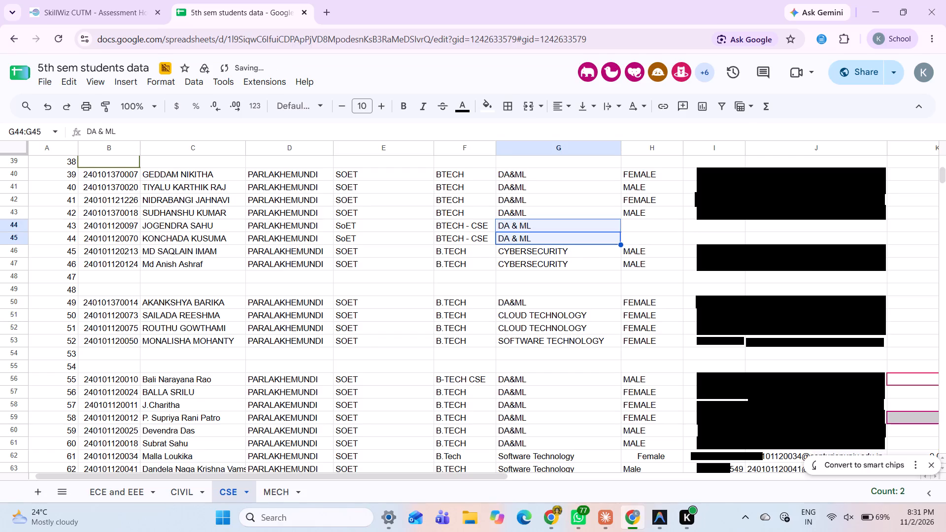
Fill the gender MALE from cell H43 down into H44 and enter FEMALE in cell H45.
left_click(639, 212)
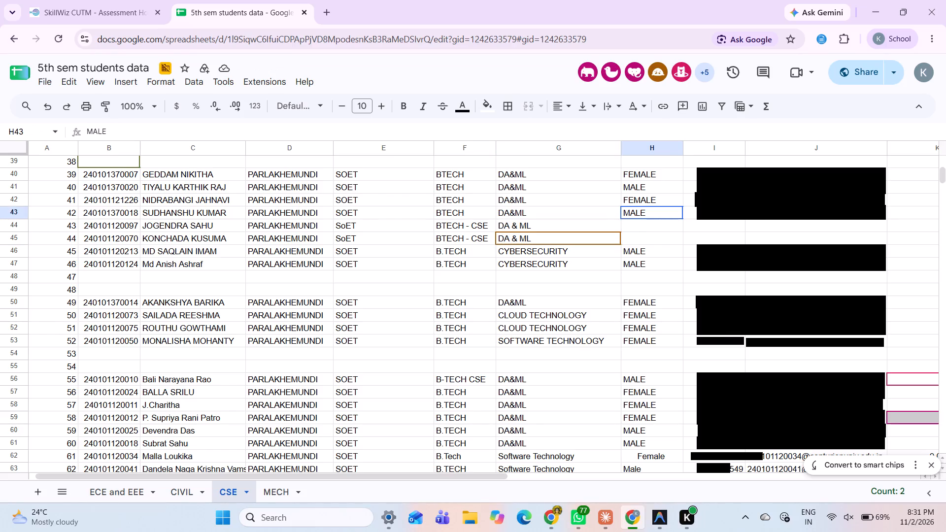
left_click_drag(681, 216, 683, 229)
key("Return")
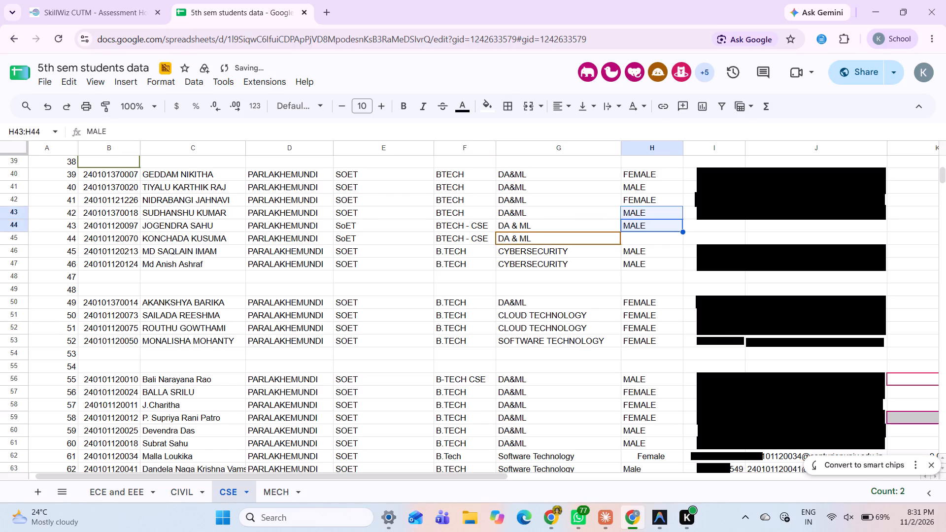
left_click(659, 237)
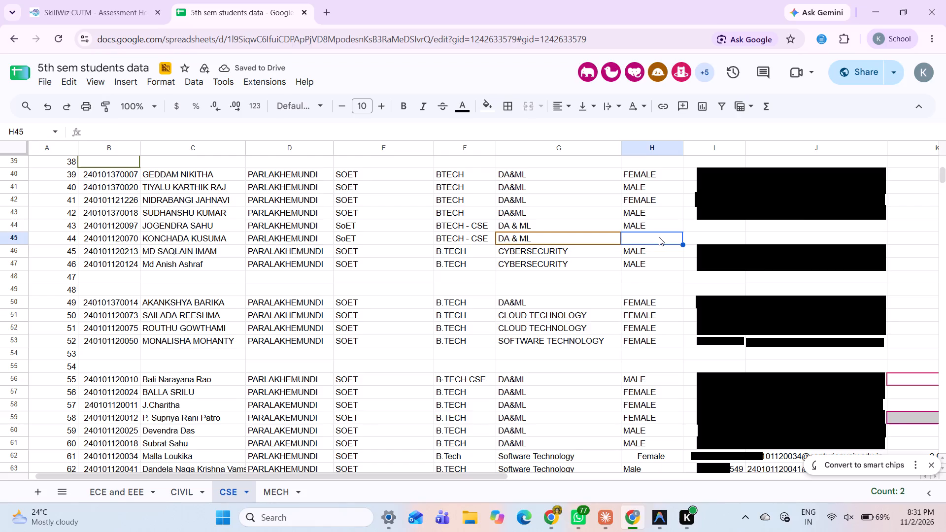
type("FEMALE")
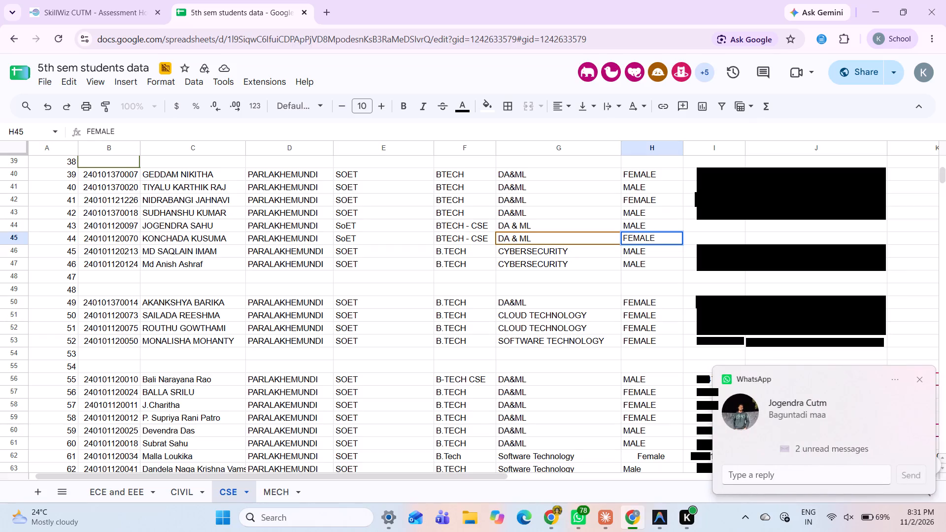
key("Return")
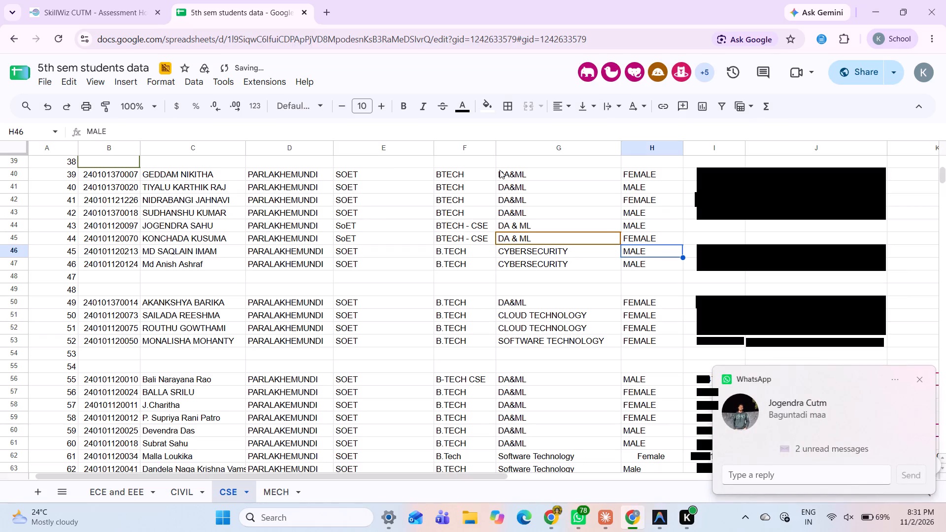
Examine the CSE student records around rows 25 to 73, checking the entries in rows 44 and 45 against neighbouring rows.
scroll(329, 260, "up", 1)
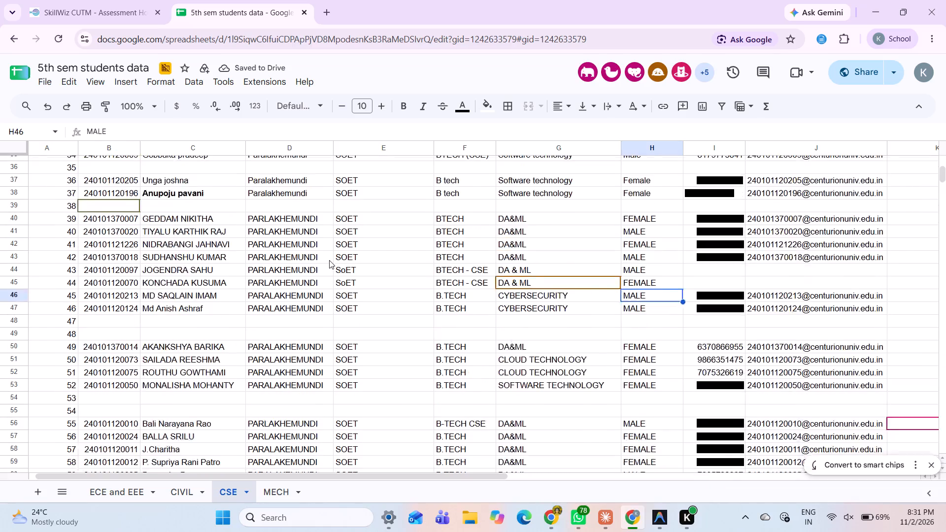
scroll(329, 260, "up", 3)
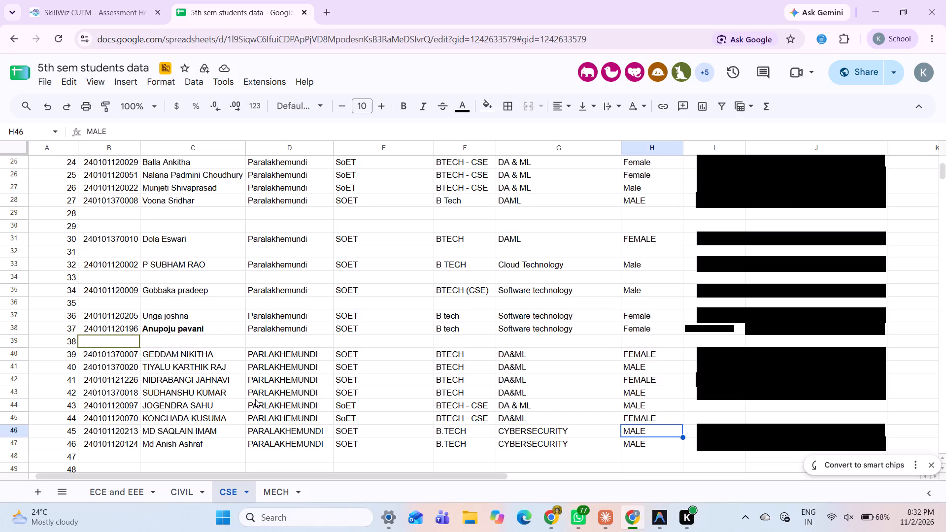
scroll(210, 338, "left", 1)
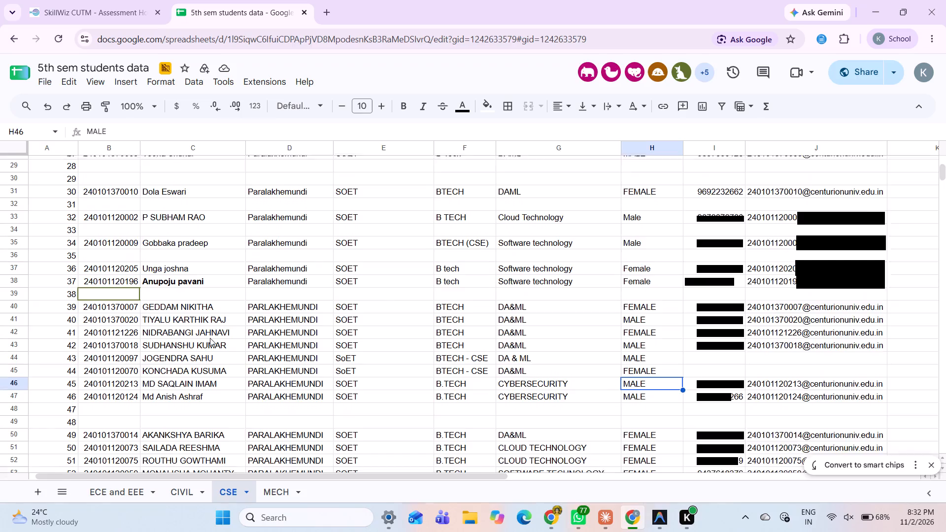
scroll(210, 338, "down", 1)
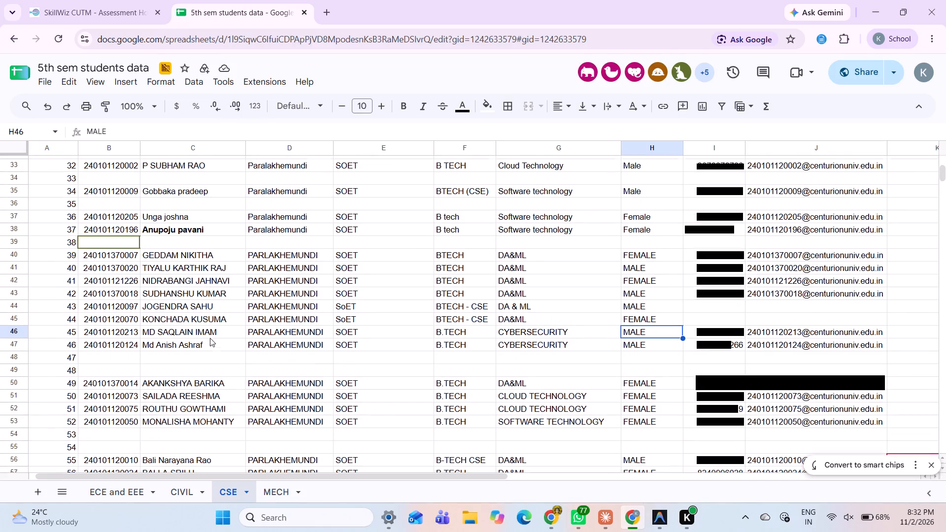
scroll(210, 338, "down", 1)
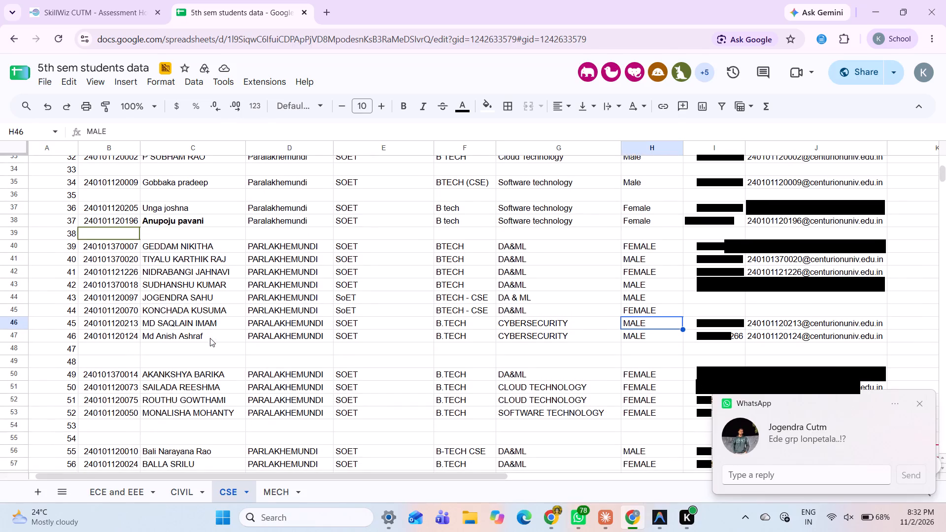
scroll(210, 338, "down", 4)
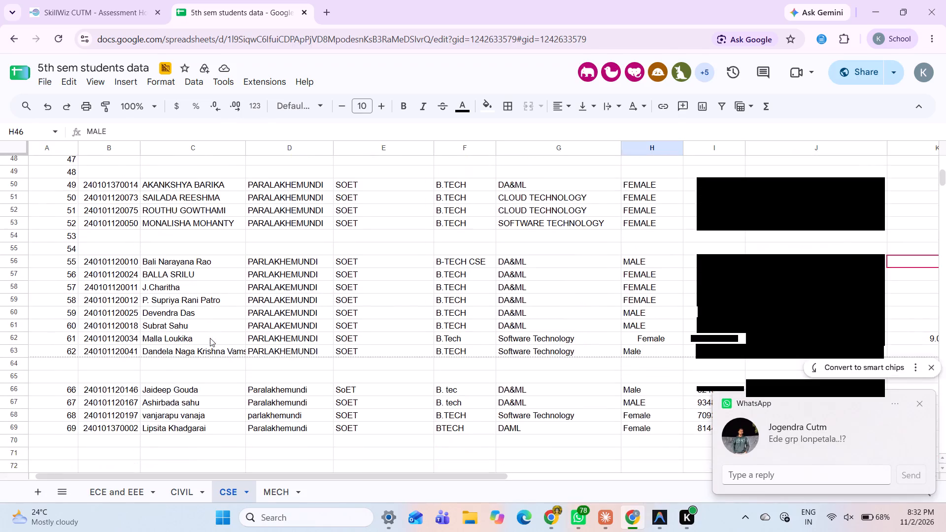
scroll(210, 338, "up", 2)
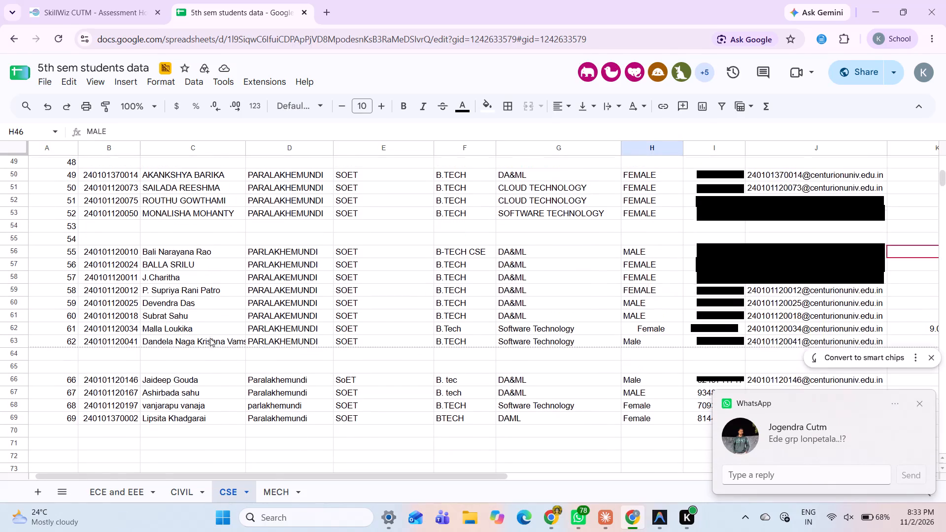
scroll(210, 338, "up", 2)
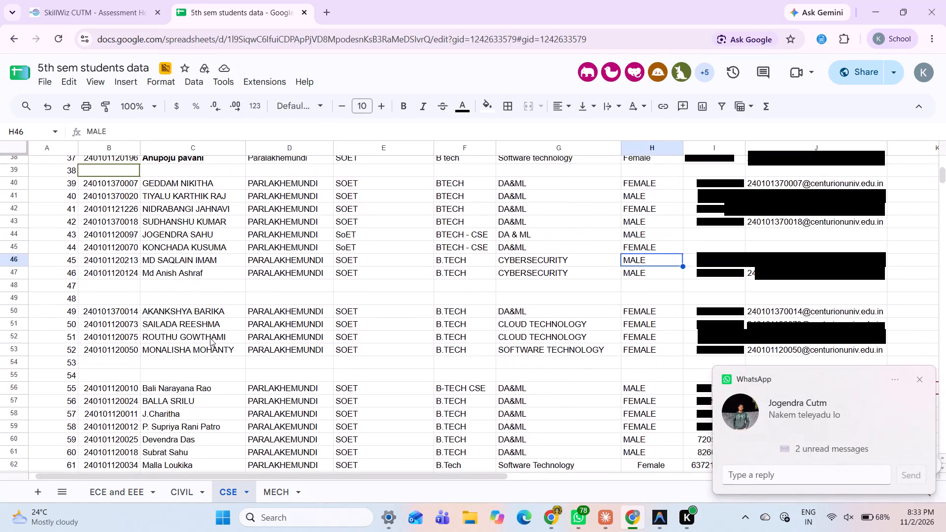
scroll(210, 338, "up", 1)
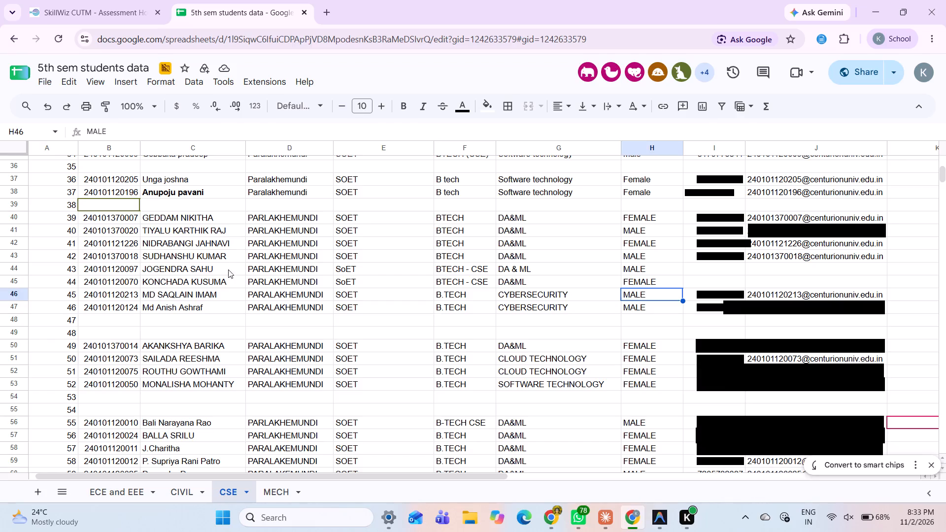
scroll(219, 269, "right", 1)
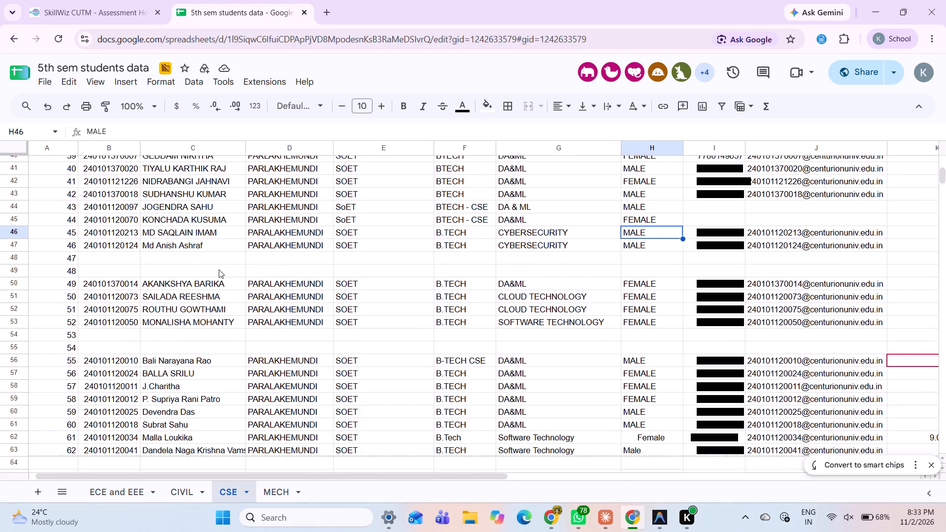
scroll(219, 269, "right", 1)
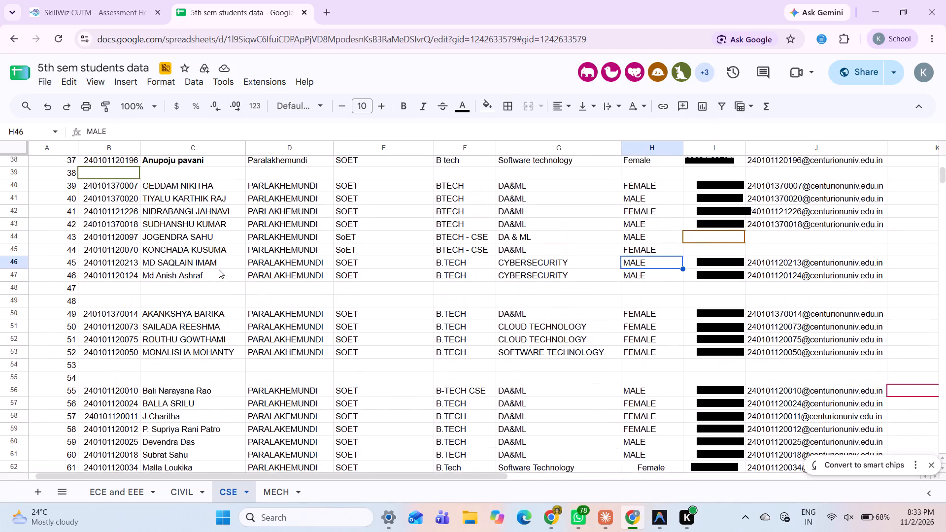
scroll(219, 269, "right", 1)
scroll(219, 269, "up", 1)
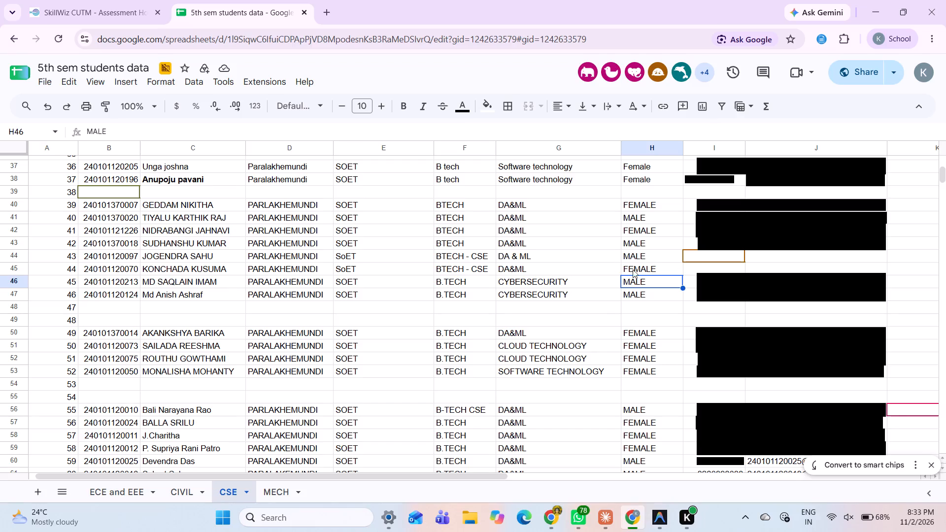
left_click(298, 252)
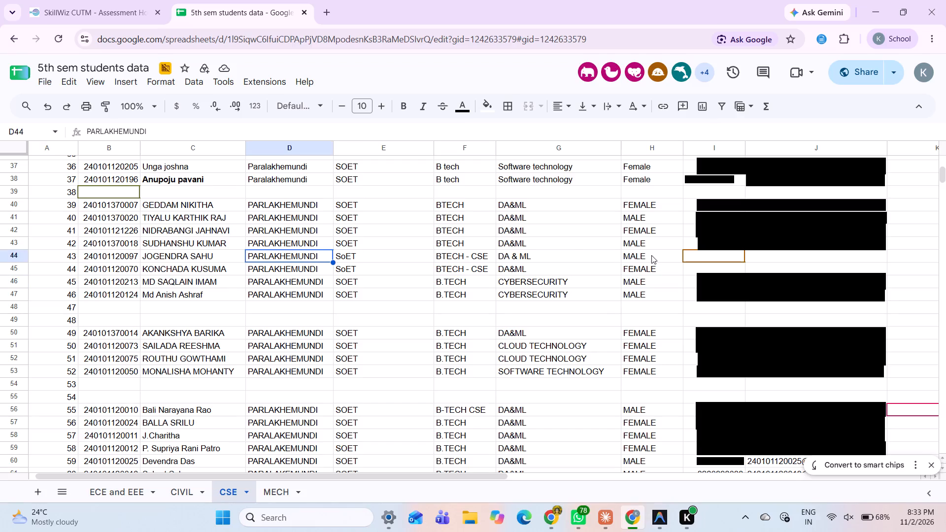
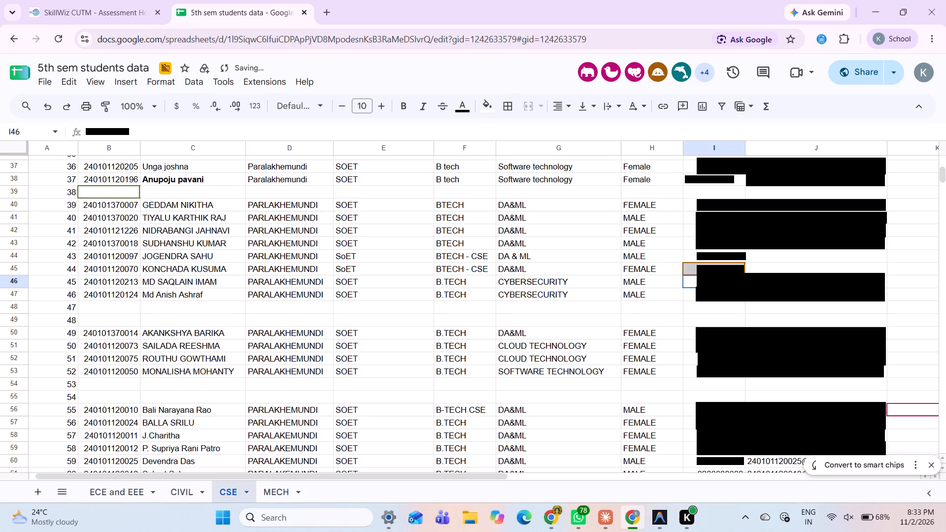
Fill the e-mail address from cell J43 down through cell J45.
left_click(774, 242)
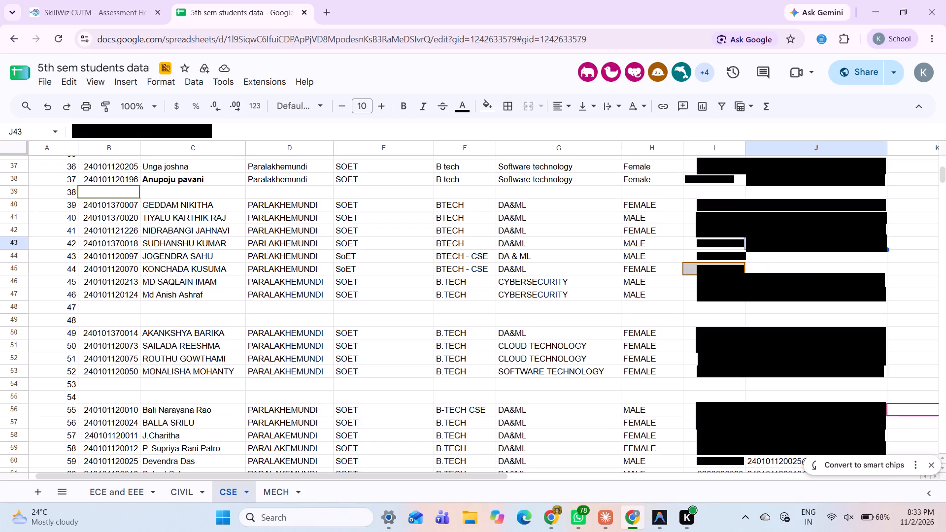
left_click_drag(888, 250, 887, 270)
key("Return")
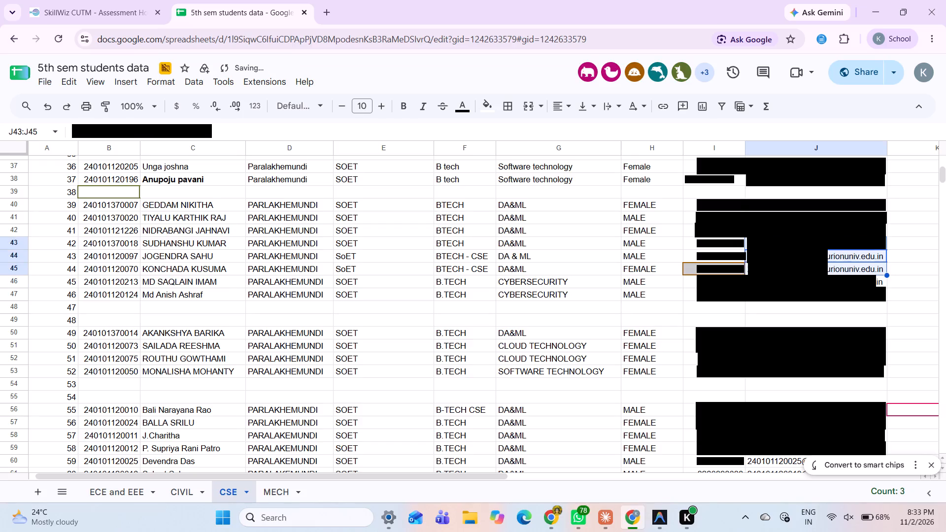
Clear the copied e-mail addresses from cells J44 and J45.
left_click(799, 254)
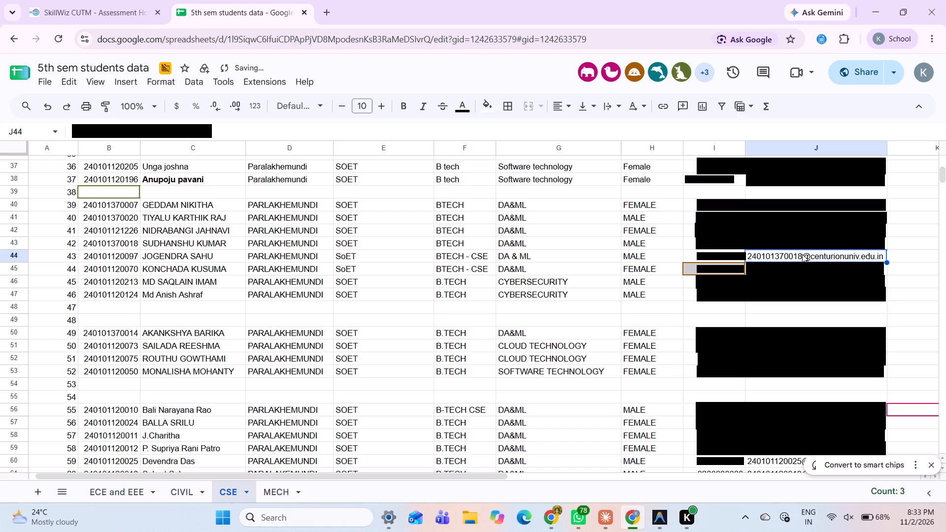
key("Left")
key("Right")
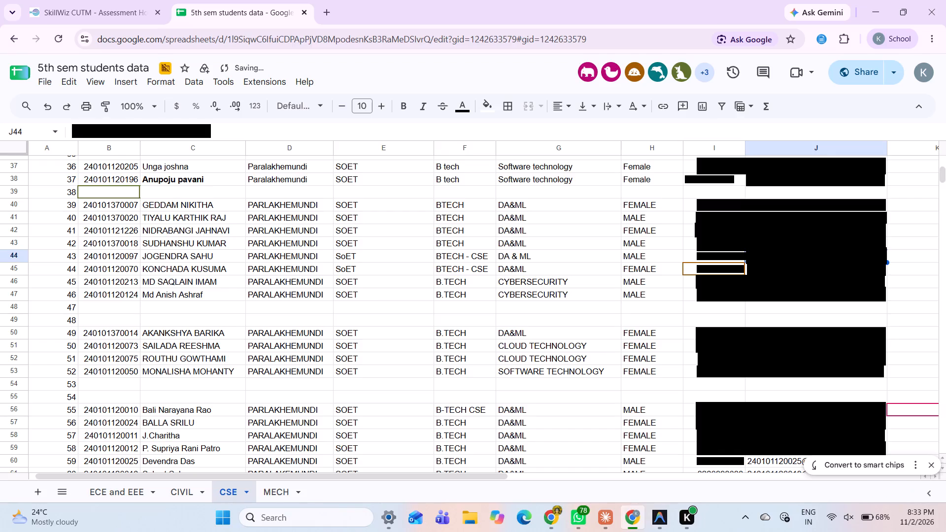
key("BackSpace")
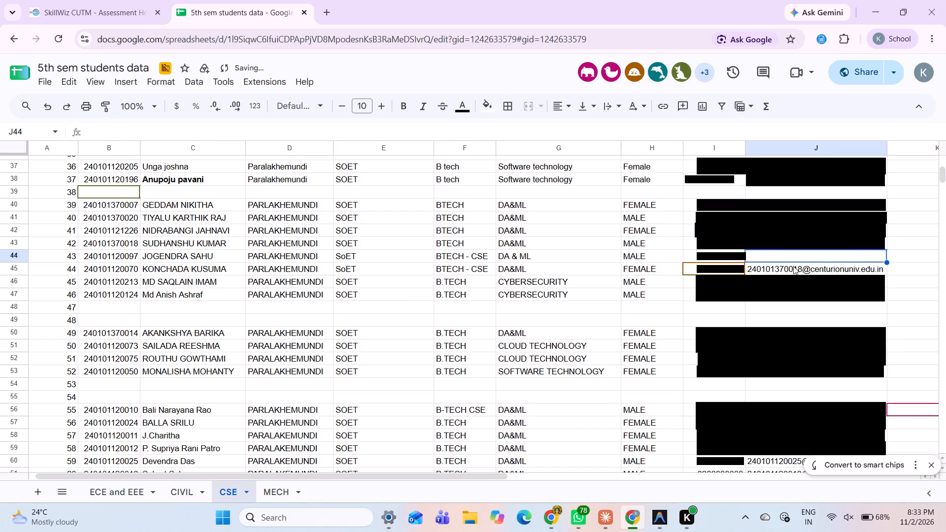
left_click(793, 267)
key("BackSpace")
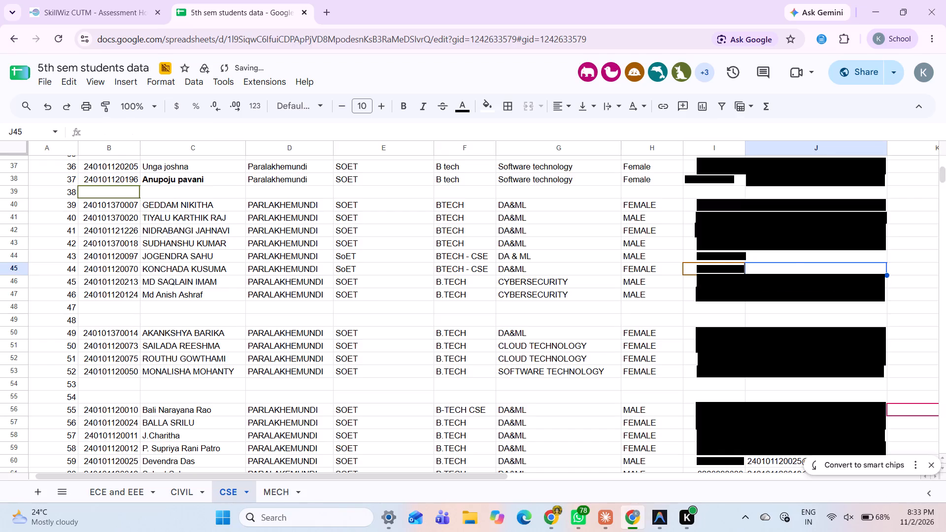
Enter 0 in column L for both students, in cells L44 and L45.
left_click(779, 253)
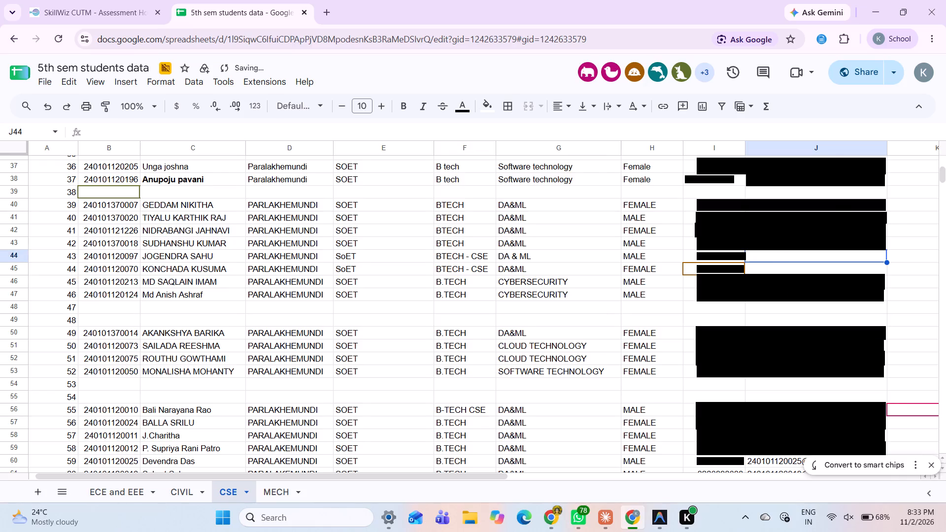
scroll(799, 350, "left", 4)
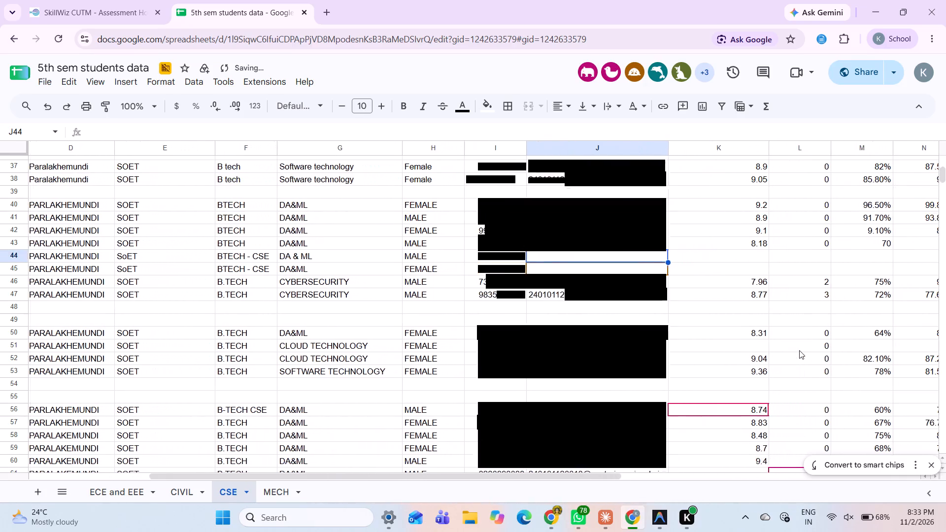
scroll(799, 350, "left", 2)
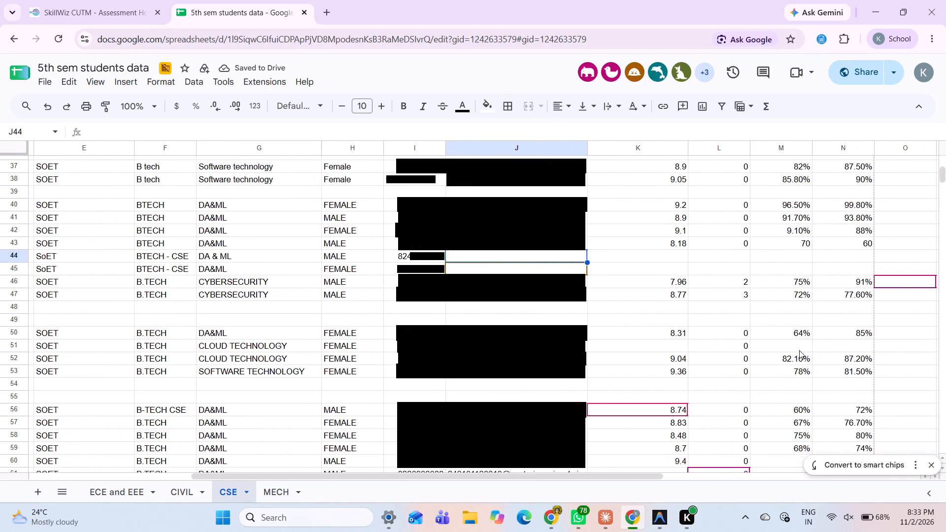
left_click(738, 257)
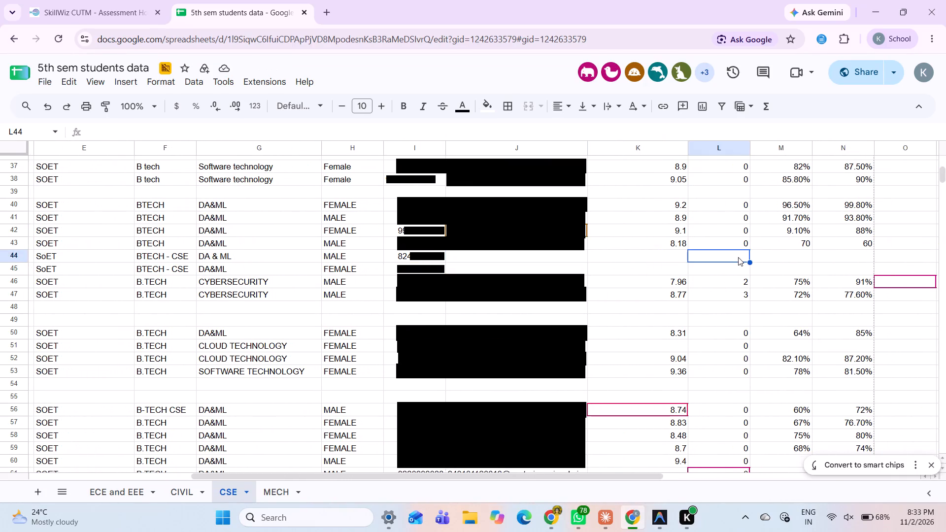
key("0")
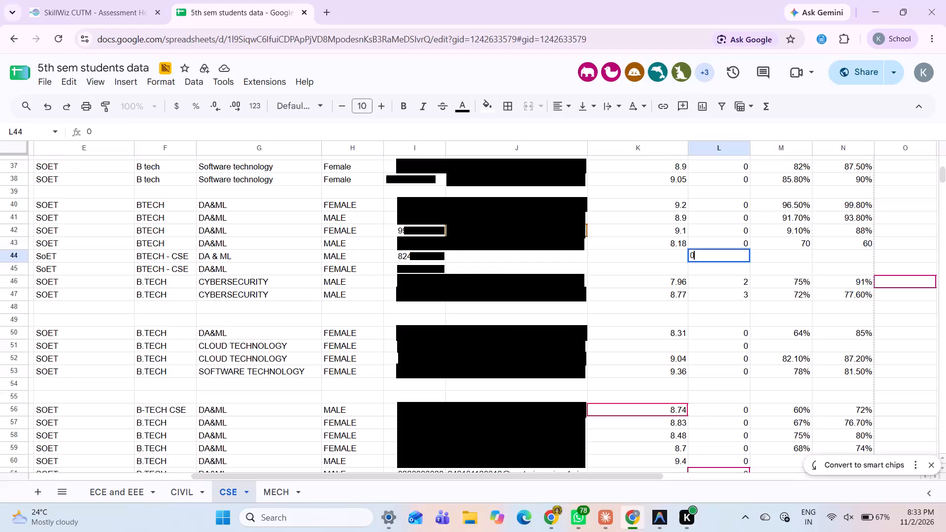
key("Down")
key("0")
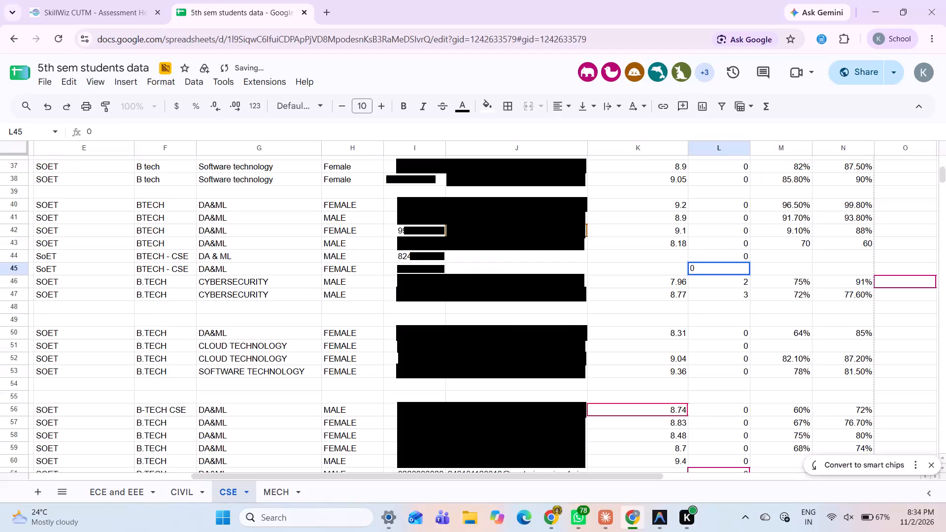
key("Right")
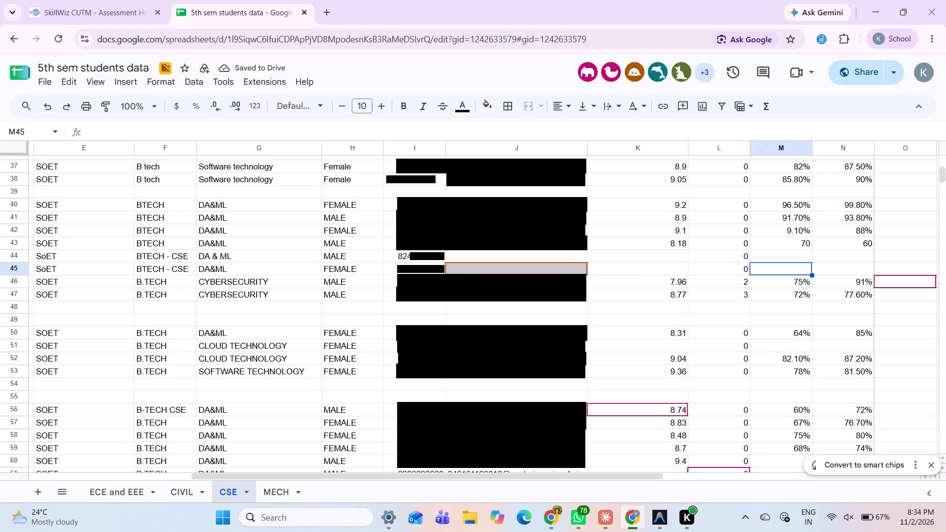
Enter 85% in cell M45 for the student in row 45.
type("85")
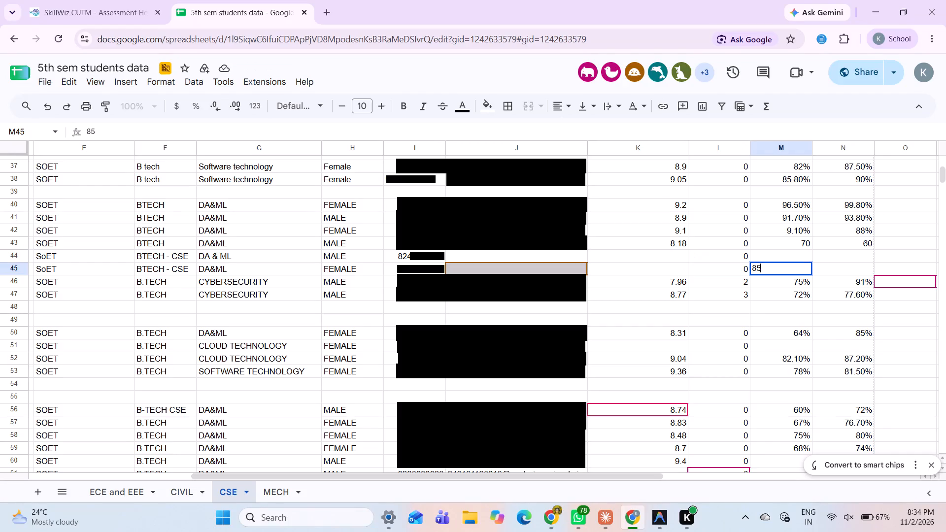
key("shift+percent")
scroll(738, 257, "up", 2)
scroll(738, 257, "down", 1)
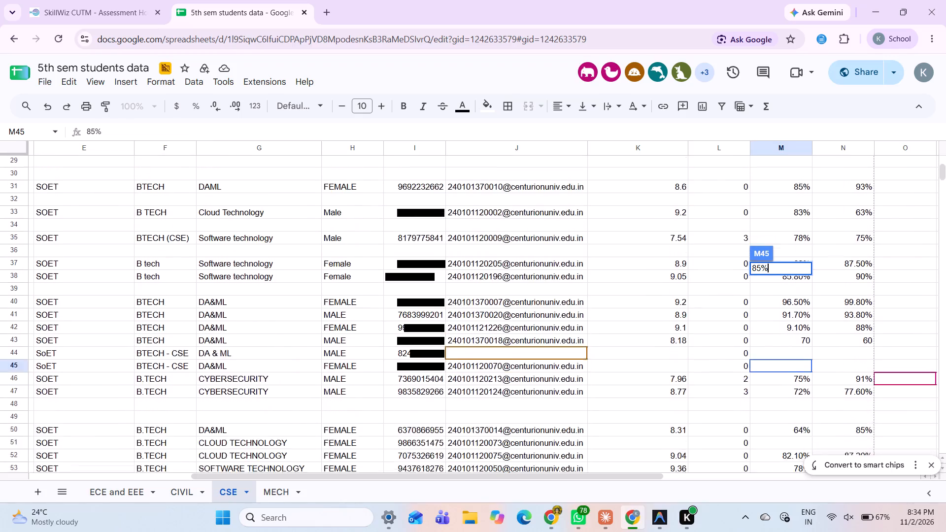
scroll(738, 257, "down", 1)
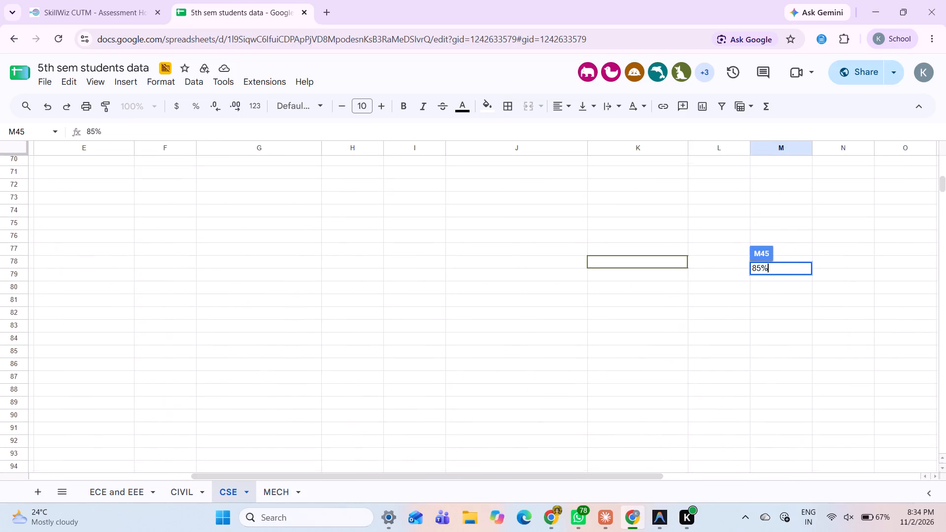
scroll(738, 257, "up", 3)
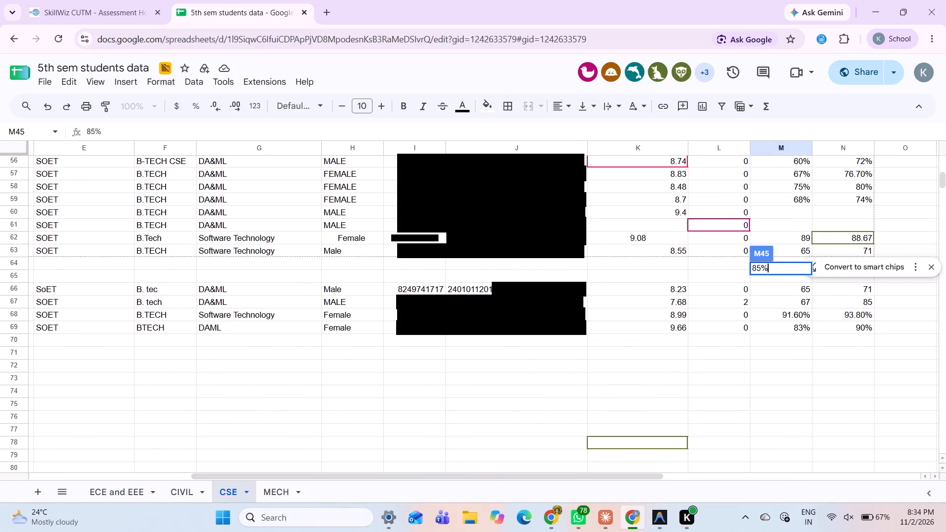
left_click(632, 304)
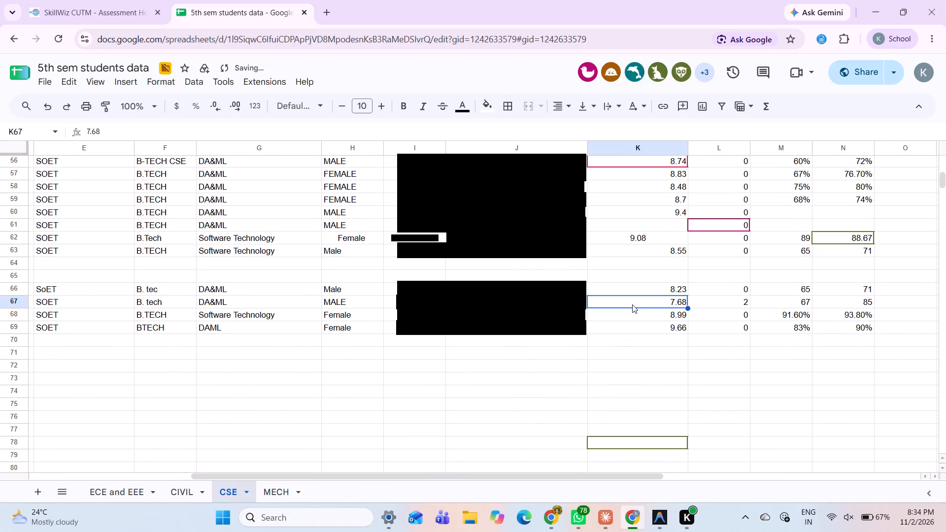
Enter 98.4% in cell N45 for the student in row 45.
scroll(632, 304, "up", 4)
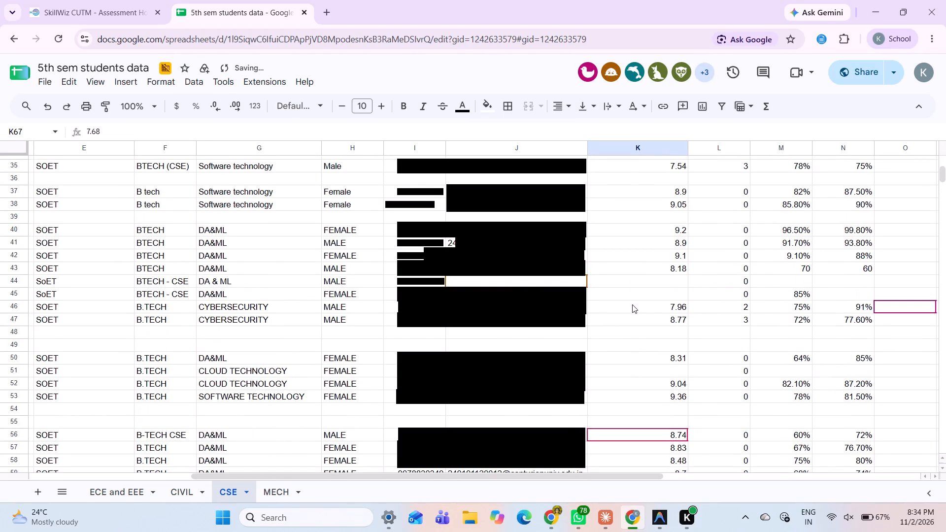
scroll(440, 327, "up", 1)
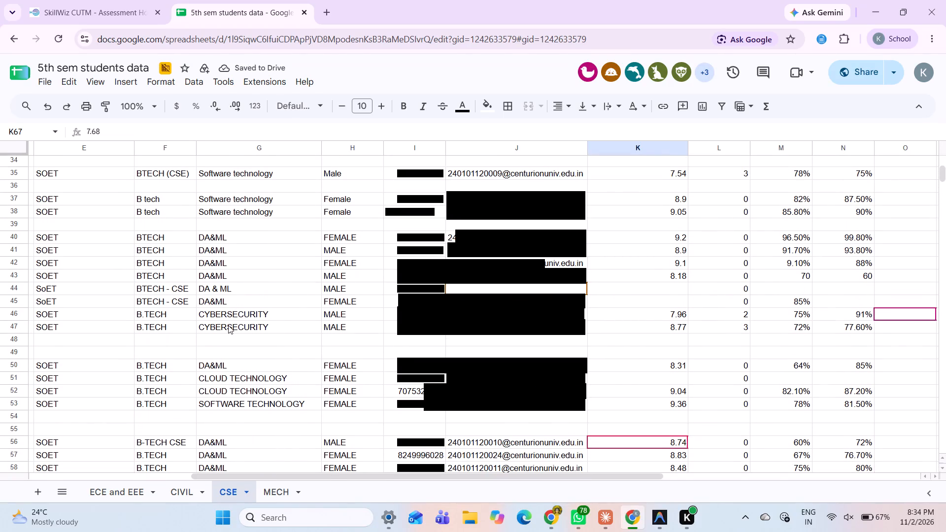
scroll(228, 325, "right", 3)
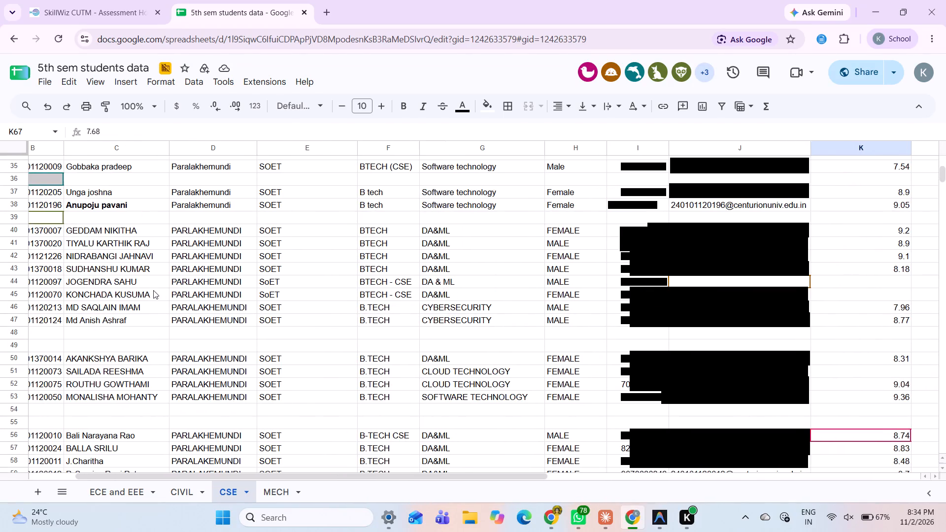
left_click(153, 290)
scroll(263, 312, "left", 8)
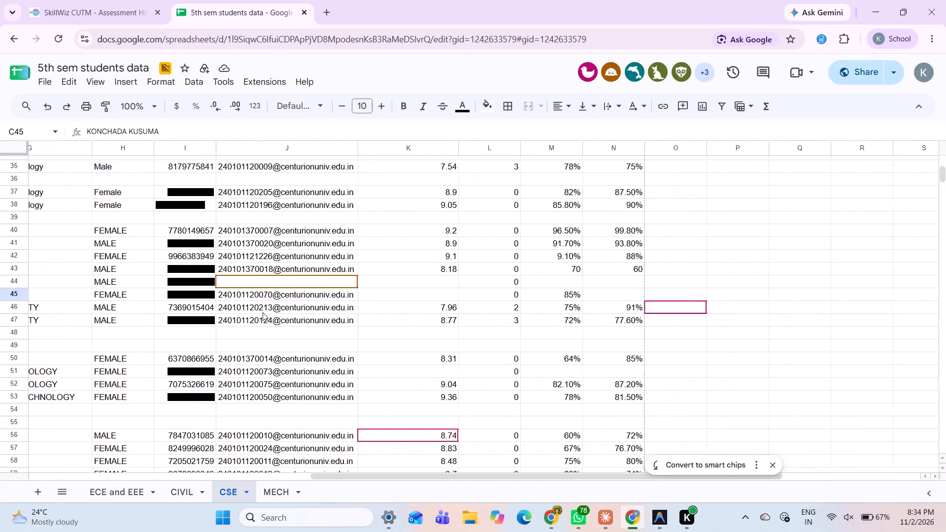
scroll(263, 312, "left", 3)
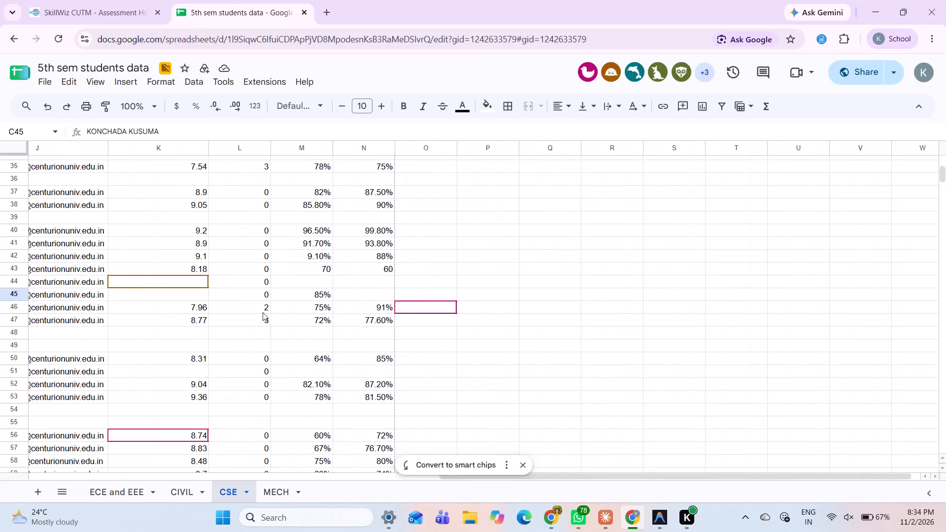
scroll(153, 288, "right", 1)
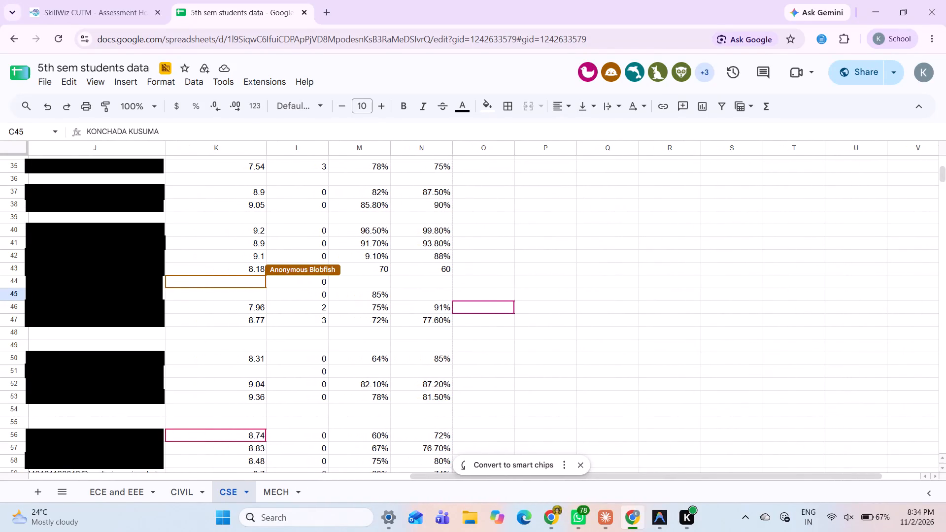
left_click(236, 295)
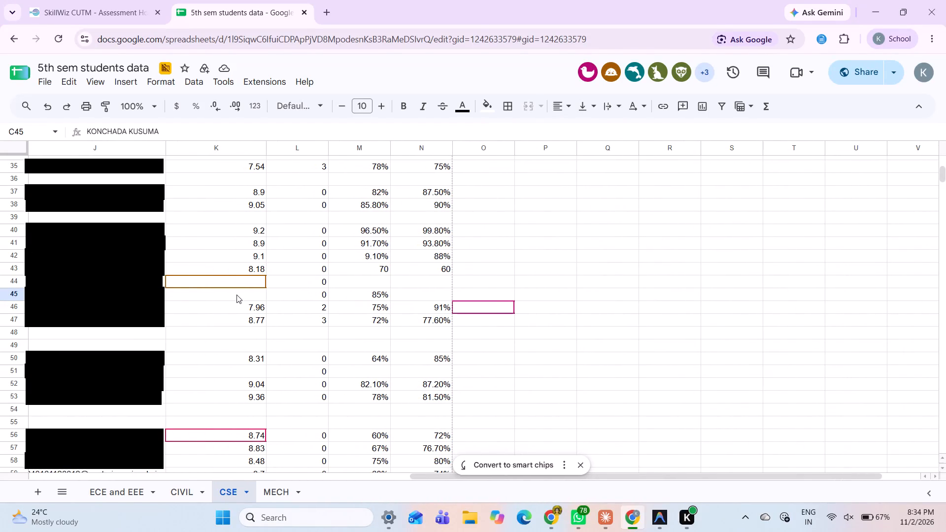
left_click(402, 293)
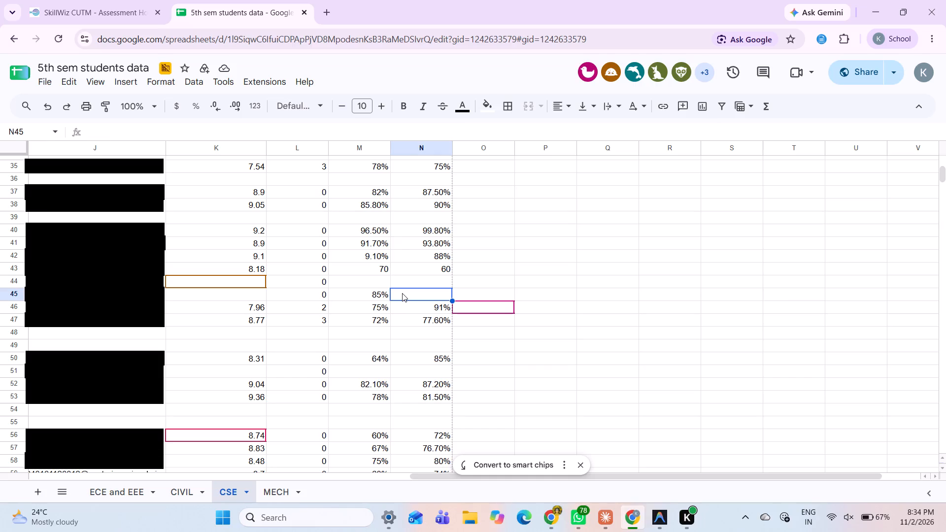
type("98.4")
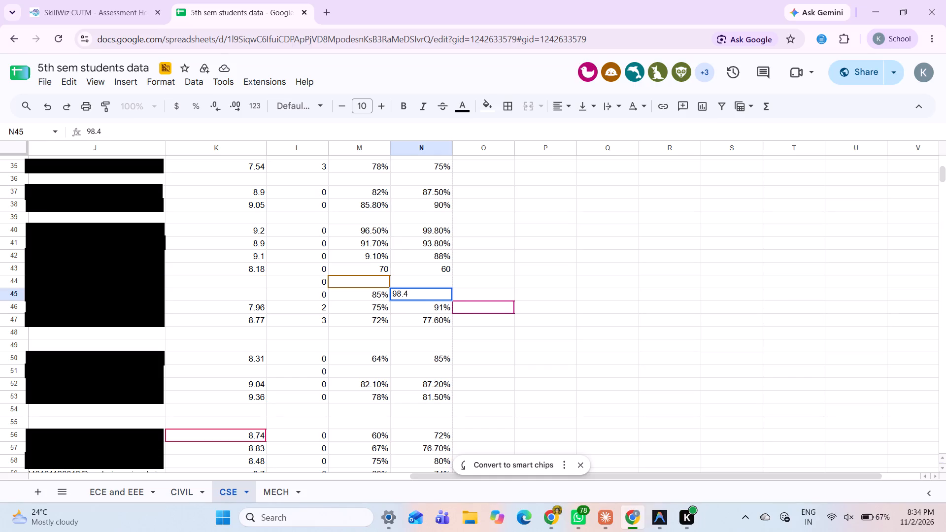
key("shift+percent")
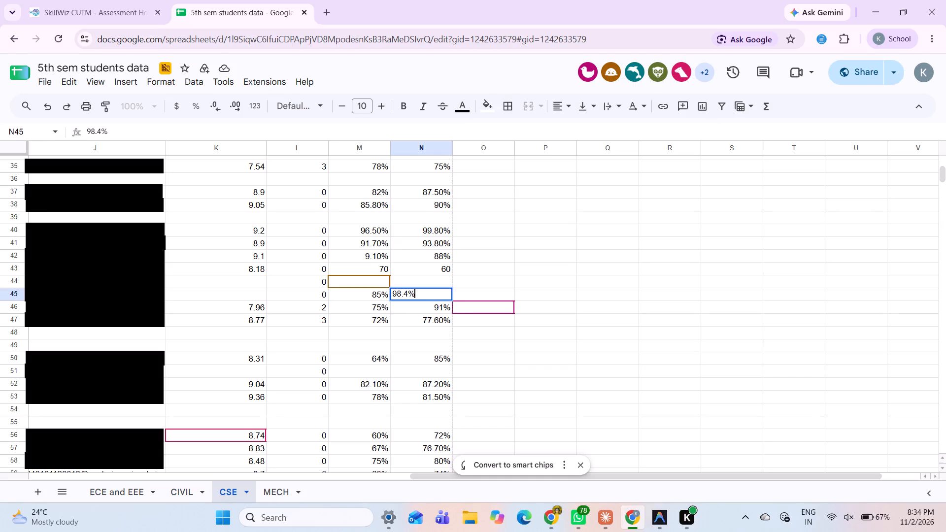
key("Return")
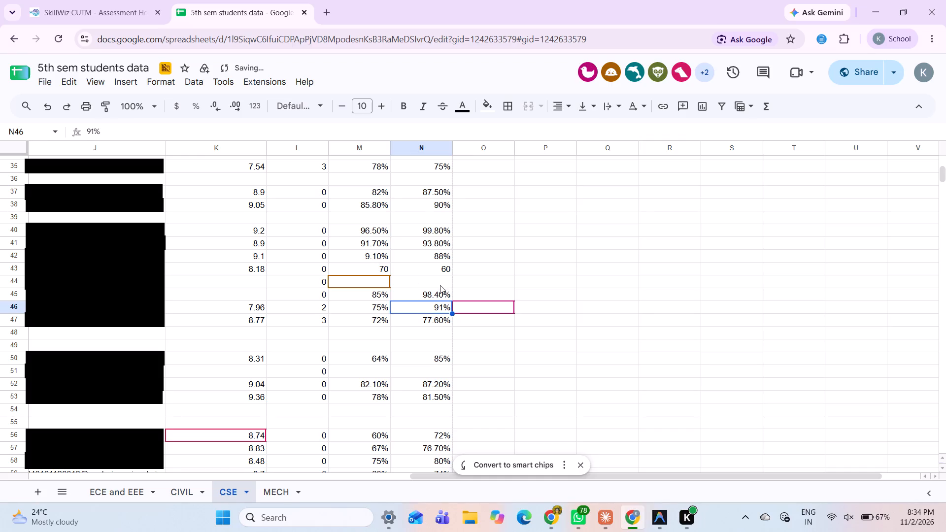
Clear the percentage in cell N45 and enter 98.4% again.
left_click(440, 293)
key("BackSpace")
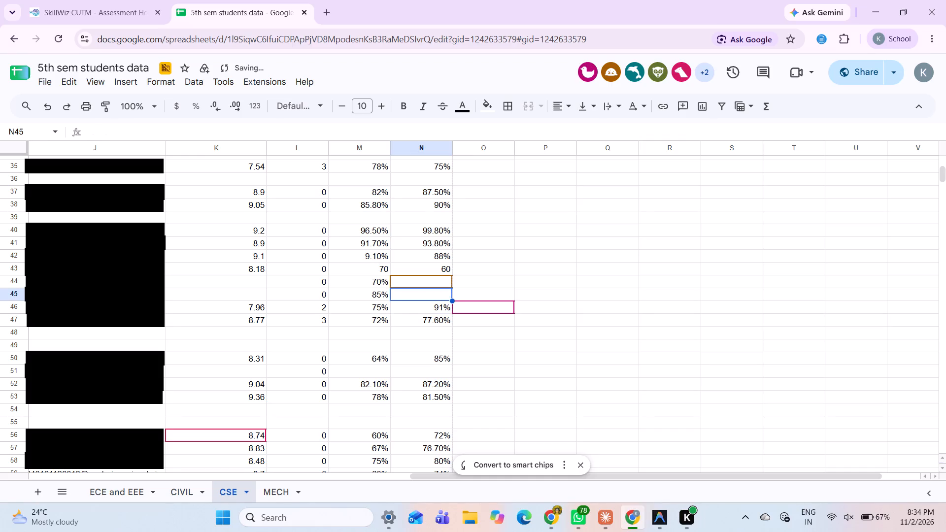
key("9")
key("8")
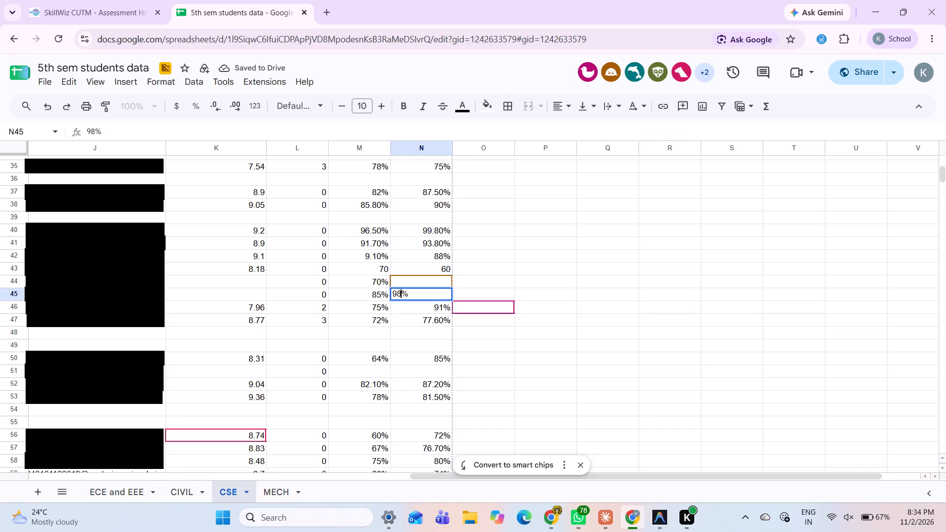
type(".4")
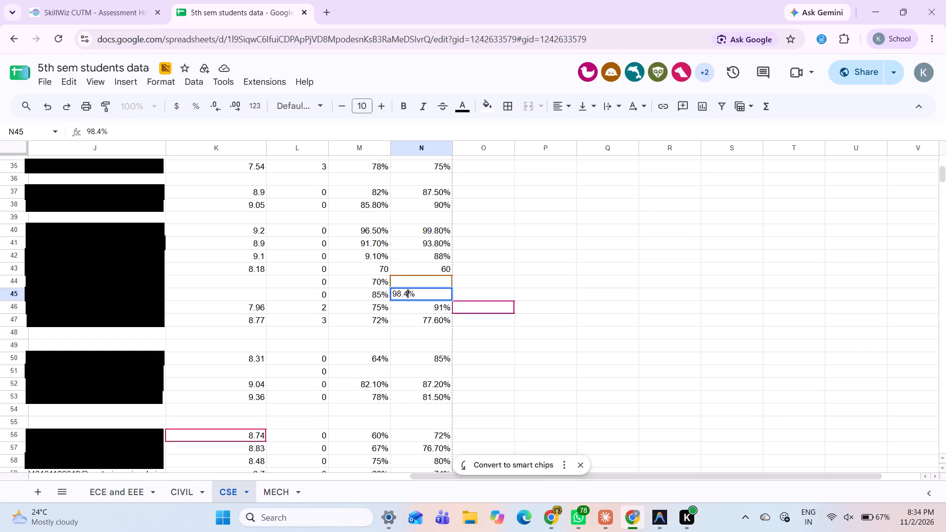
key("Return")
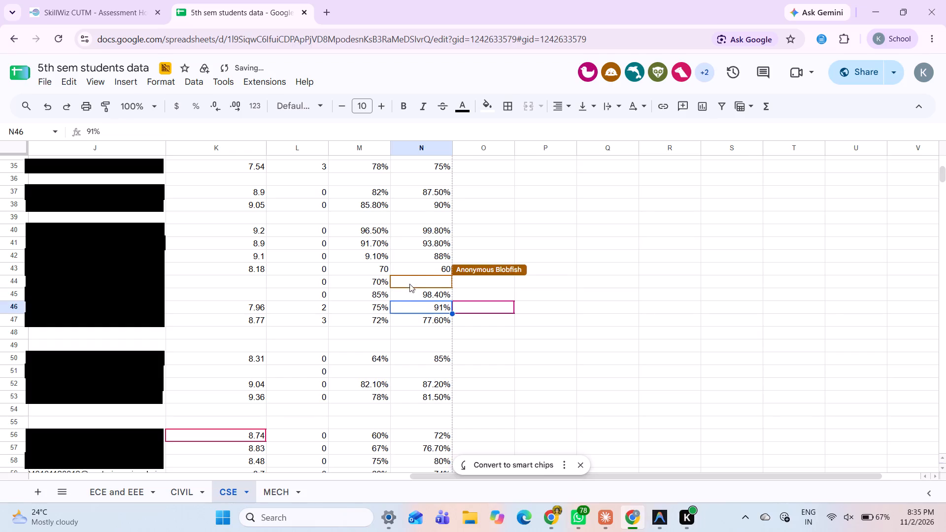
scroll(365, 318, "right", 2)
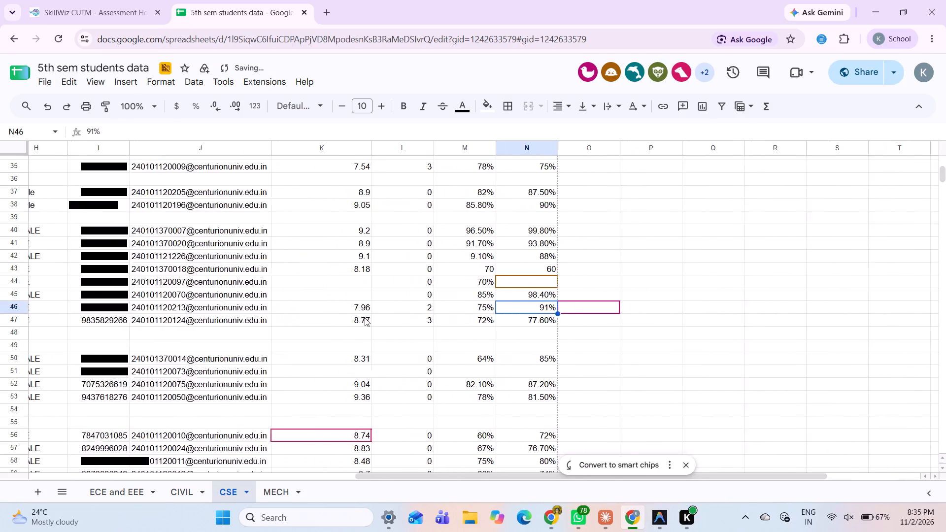
Review the entries in rows 44 and 45 across all columns, from the student names to the percentages.
scroll(365, 318, "right", 1)
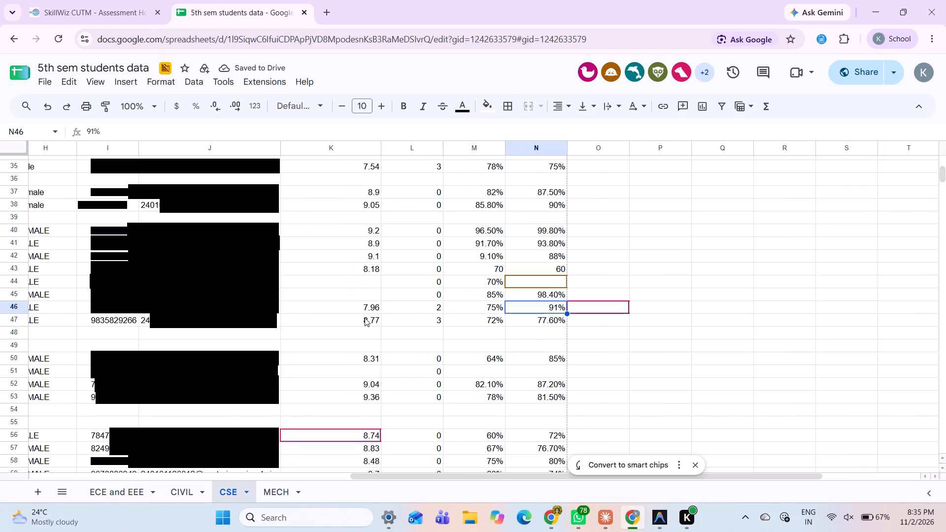
scroll(361, 290, "right", 1)
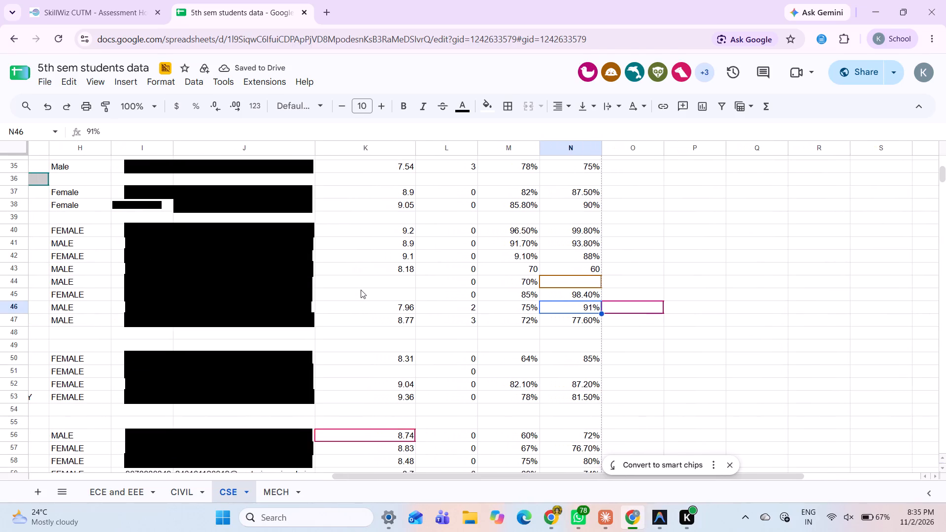
scroll(361, 290, "right", 3)
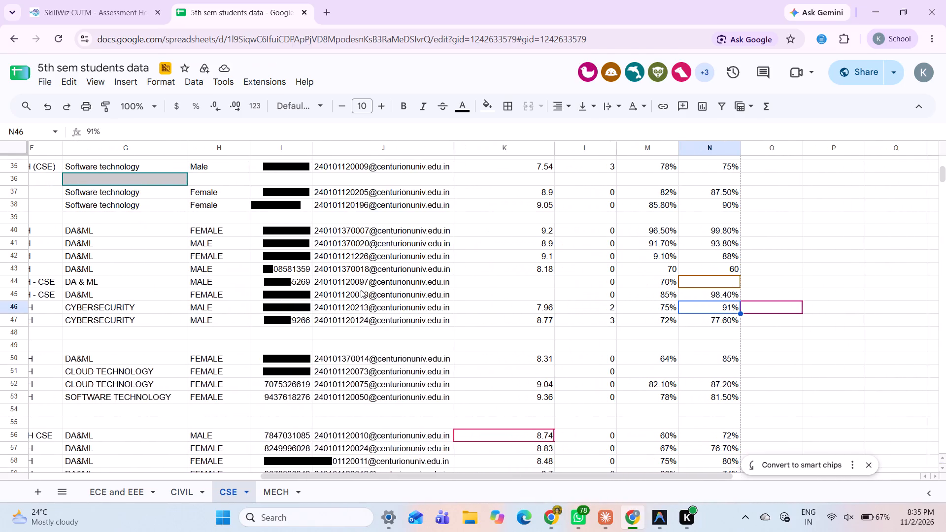
scroll(361, 290, "right", 1)
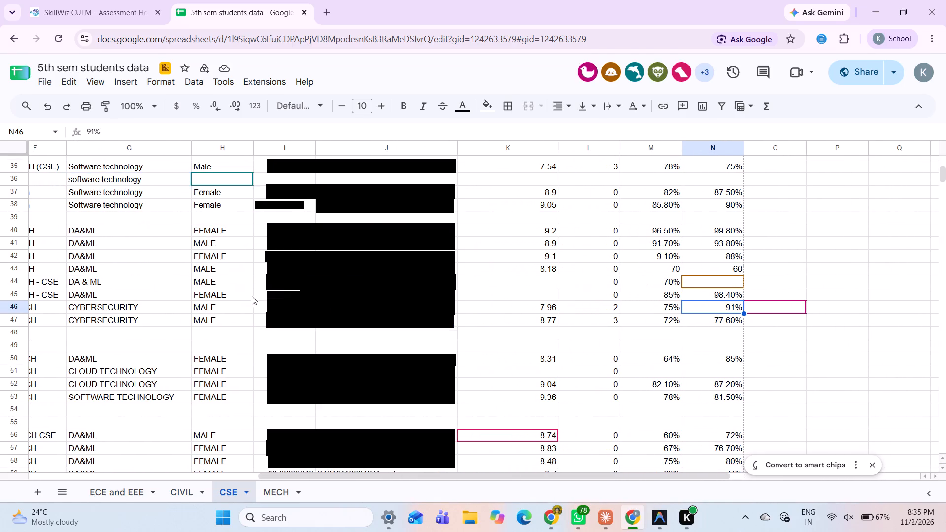
scroll(431, 325, "right", 1)
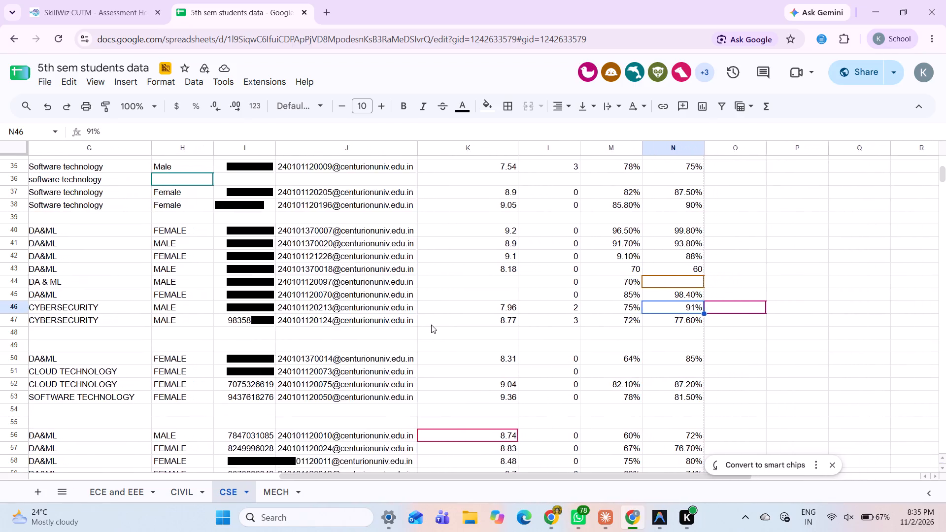
scroll(431, 325, "right", 6)
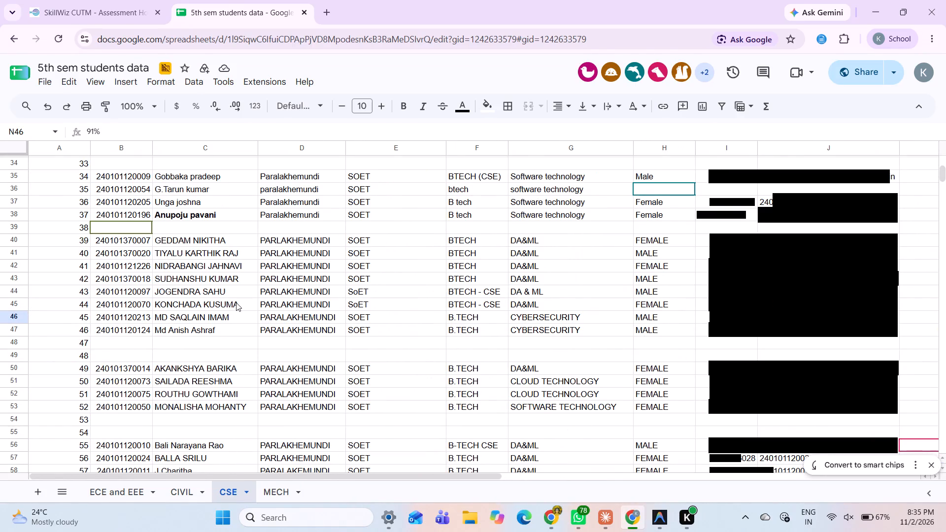
left_click(236, 302)
scroll(337, 323, "left", 5)
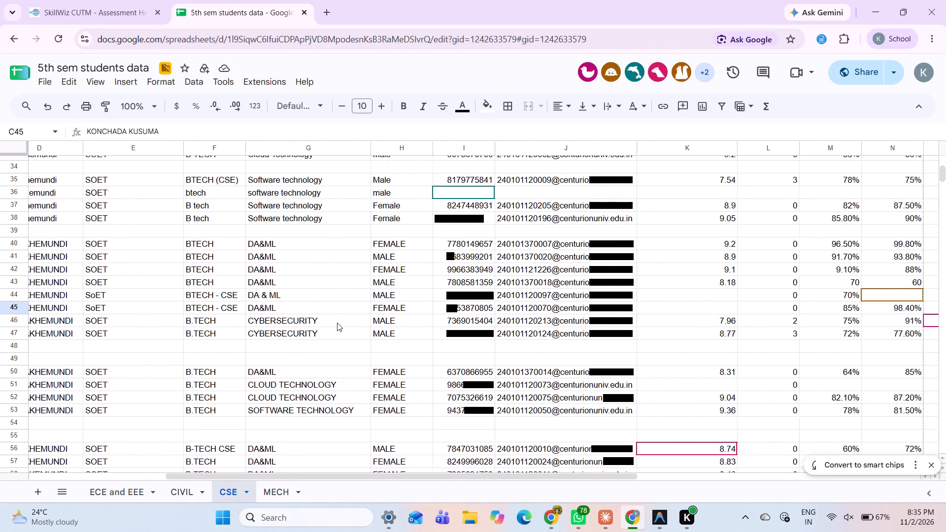
scroll(337, 323, "left", 4)
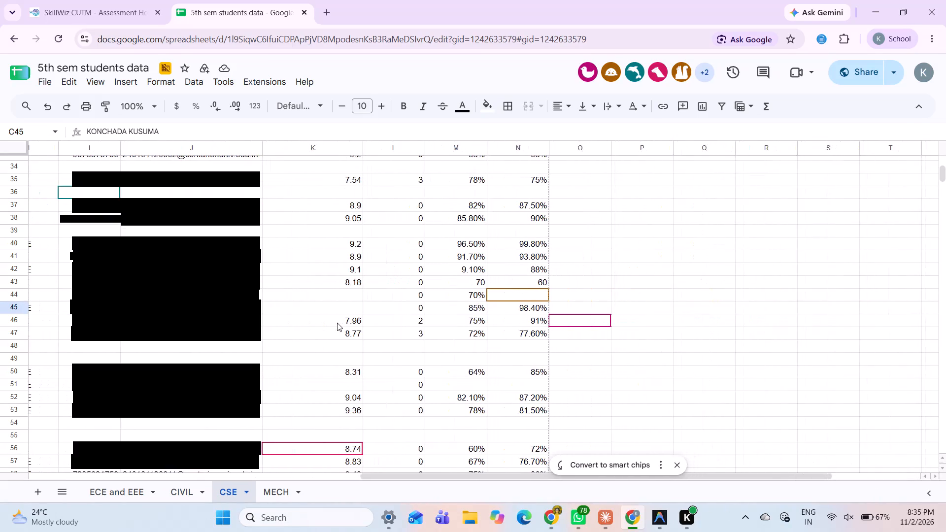
scroll(337, 323, "left", 1)
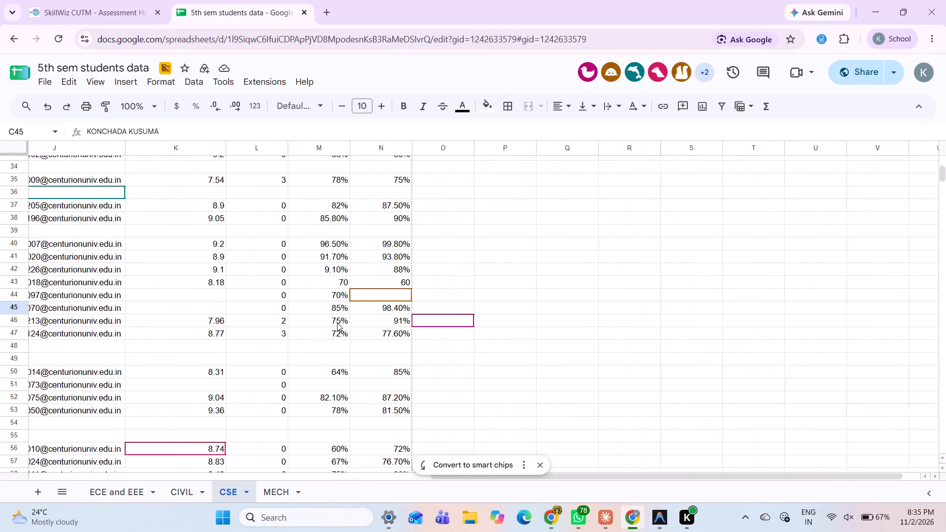
scroll(337, 323, "left", 2)
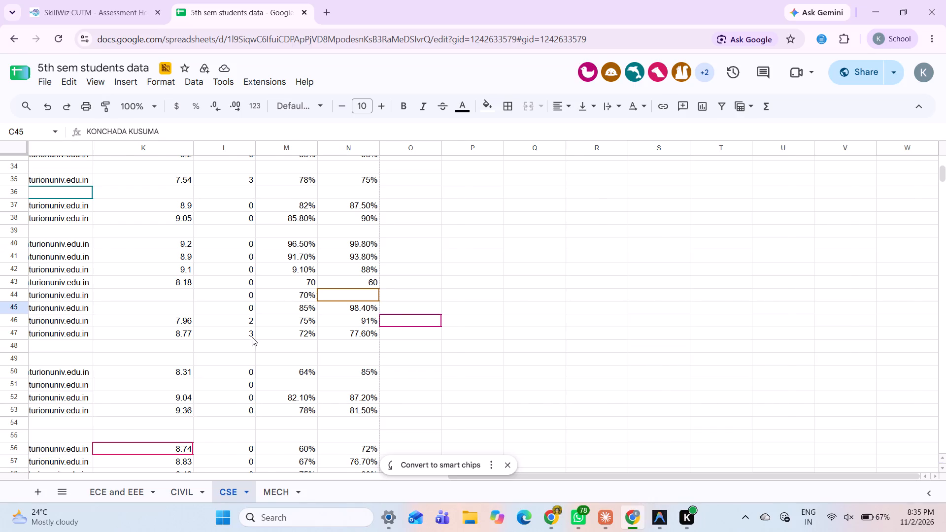
scroll(252, 337, "right", 4)
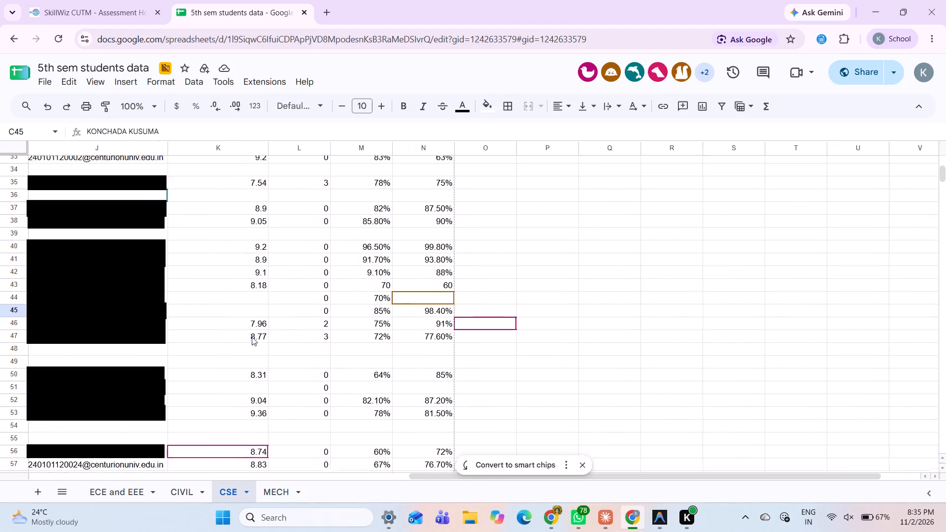
scroll(252, 337, "right", 8)
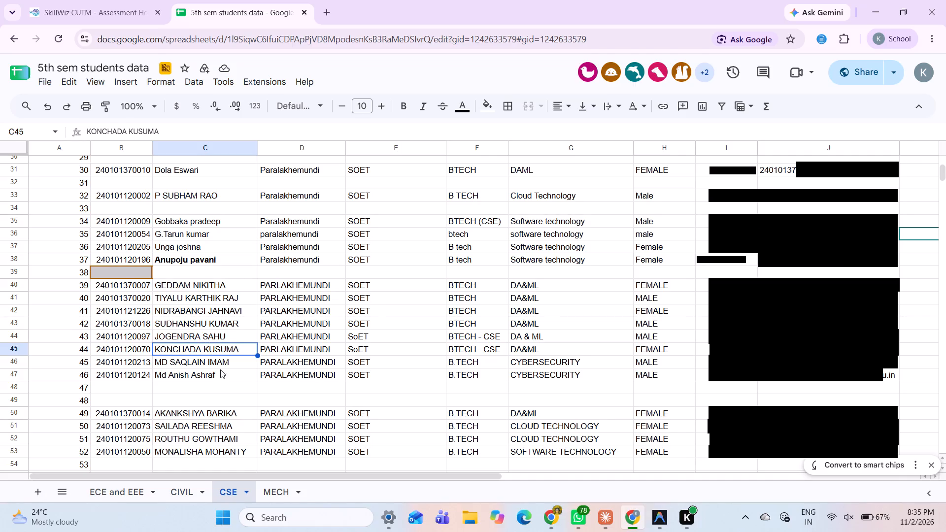
Retype the two students' all-capitals names in cells C44 and C45 with only the first letter of each word capitalised.
left_click(230, 332)
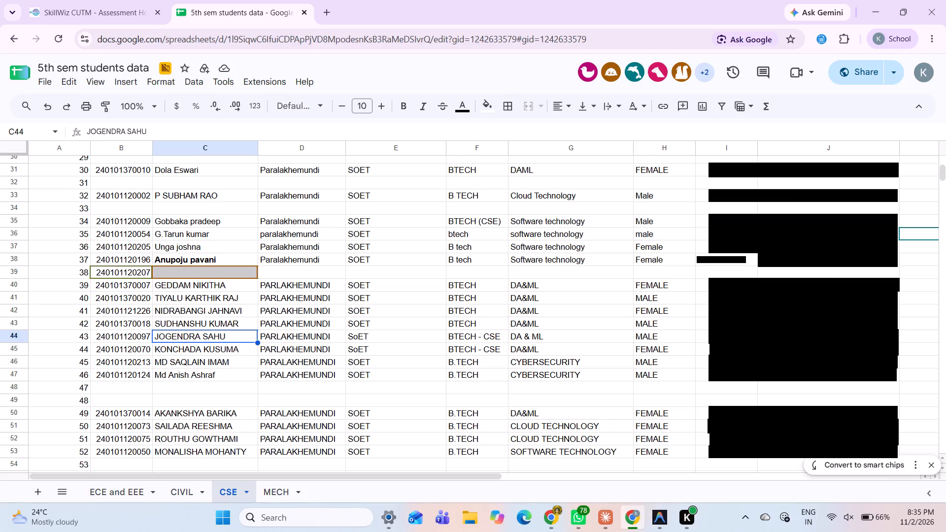
key("BackSpace")
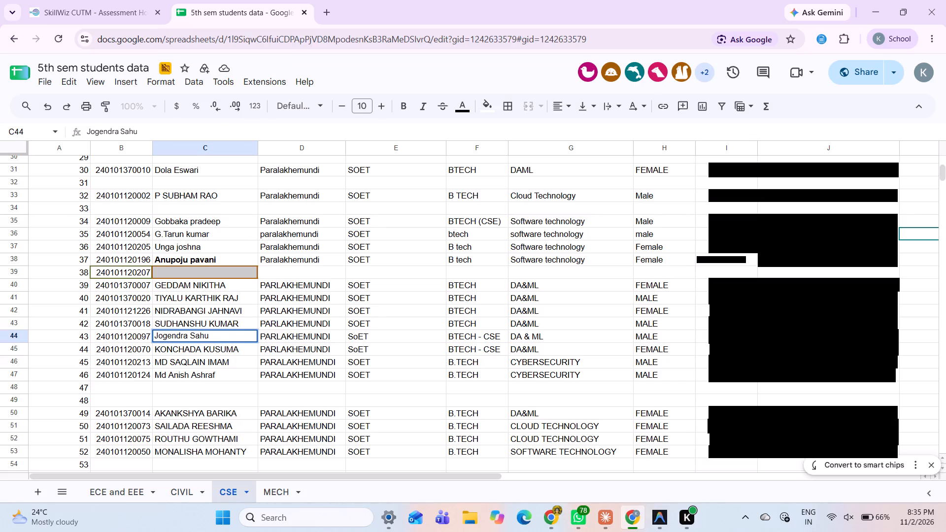
key("Down")
key("BackSpace")
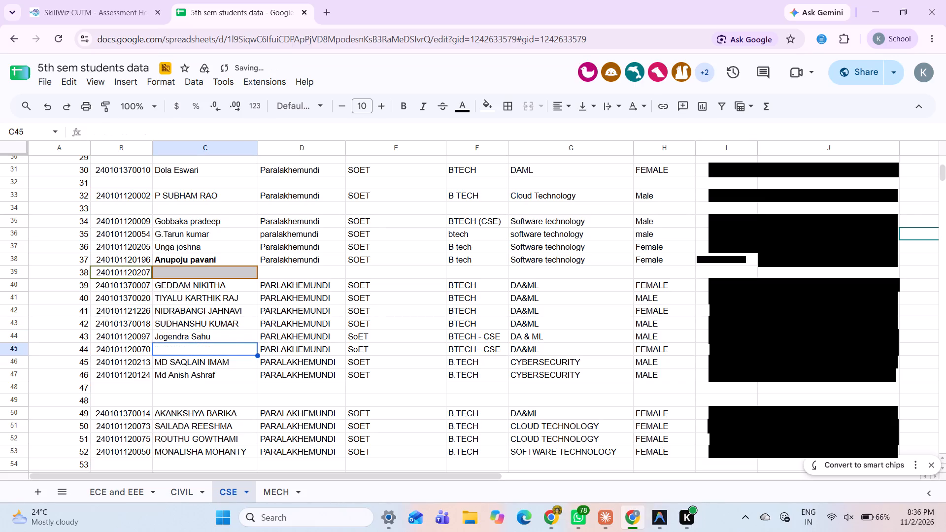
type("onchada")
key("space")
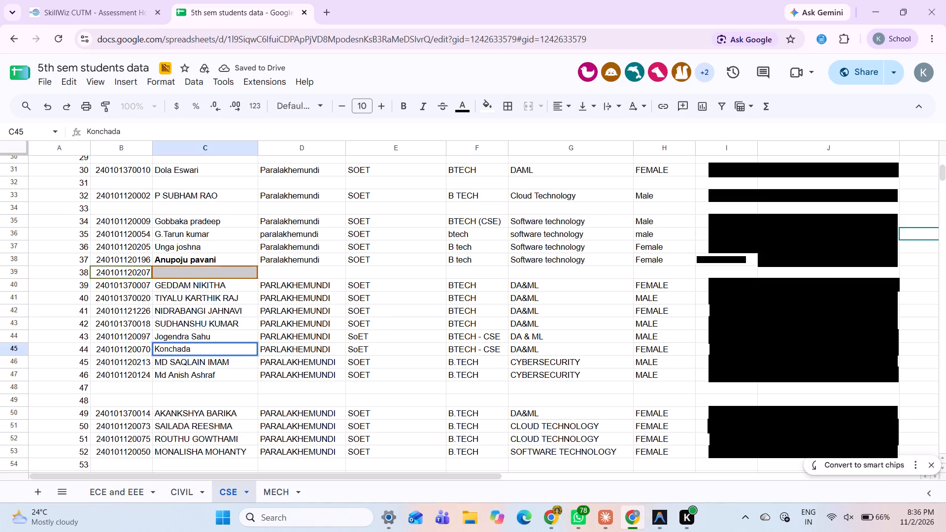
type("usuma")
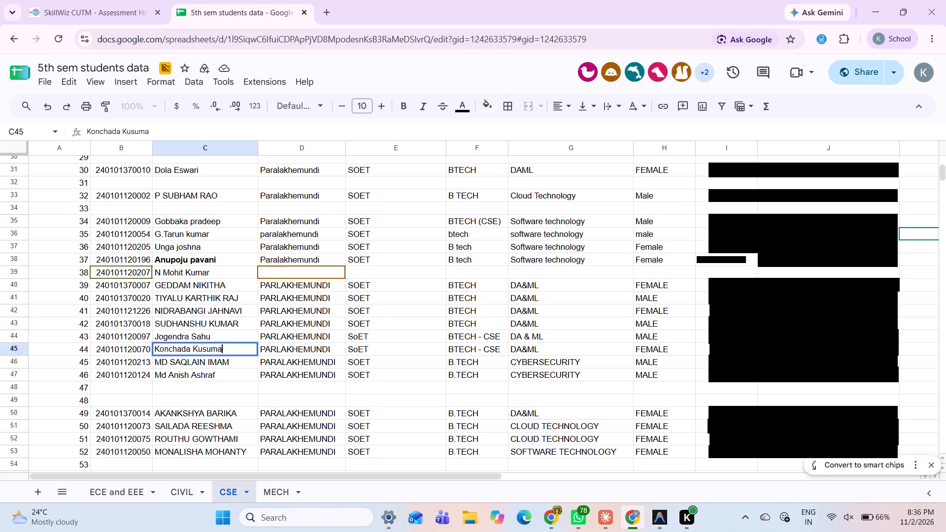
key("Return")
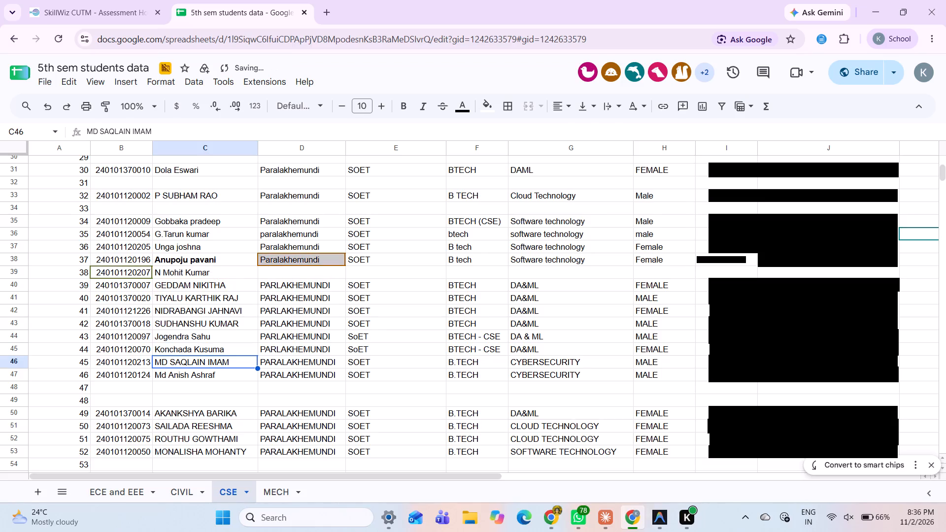
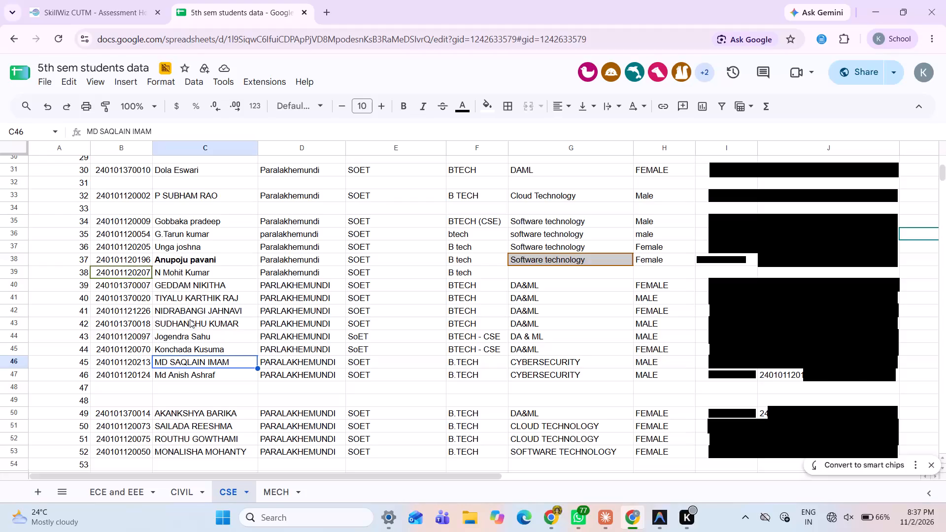
Retype the student's all-capitals name in cell C43 with only the first letter of each word capitalised.
left_click(190, 322)
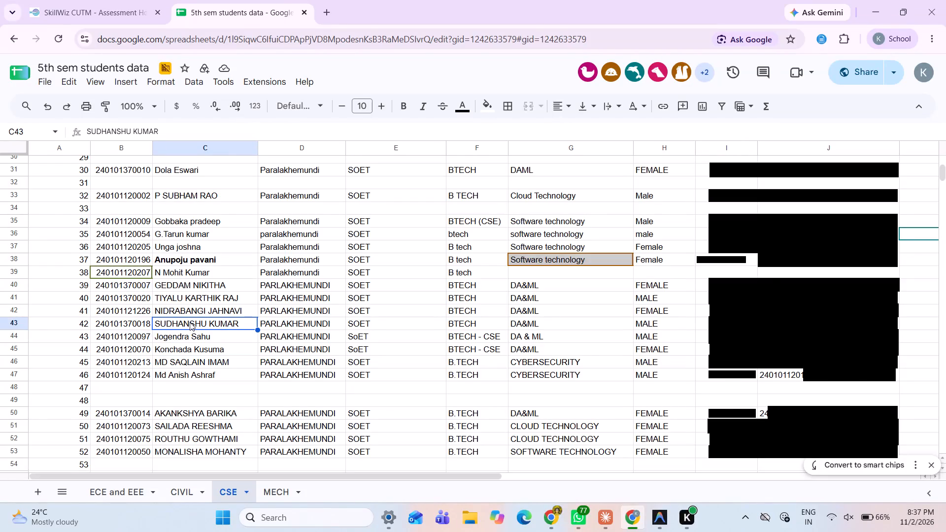
key("BackSpace")
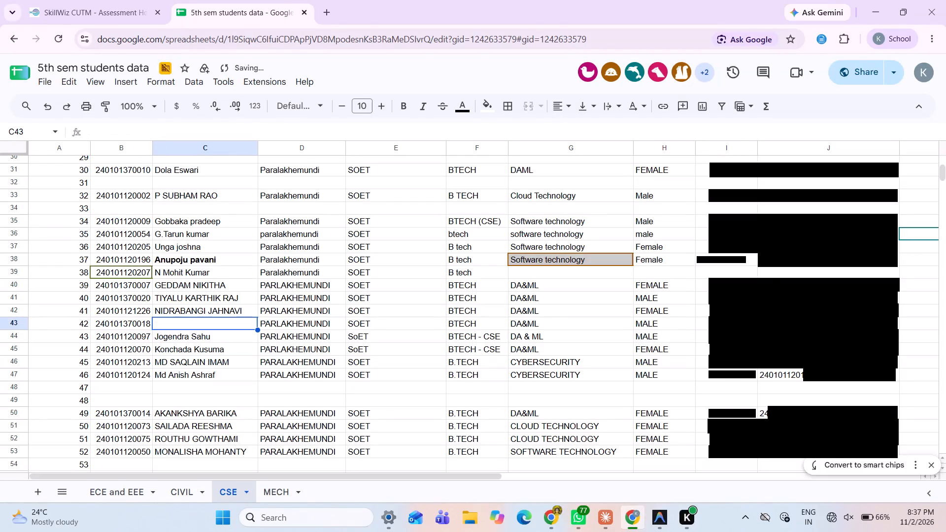
type("udh")
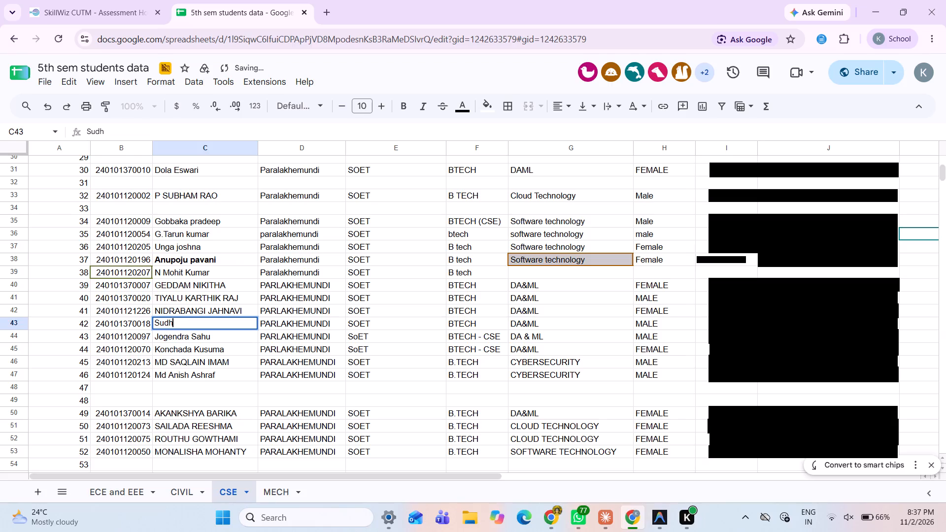
type("ans")
type("hu")
key("space")
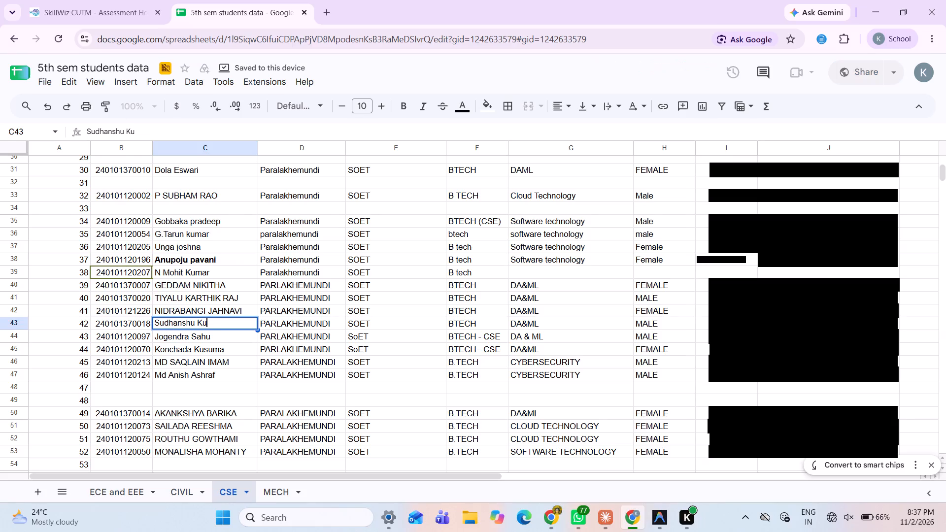
key("Return")
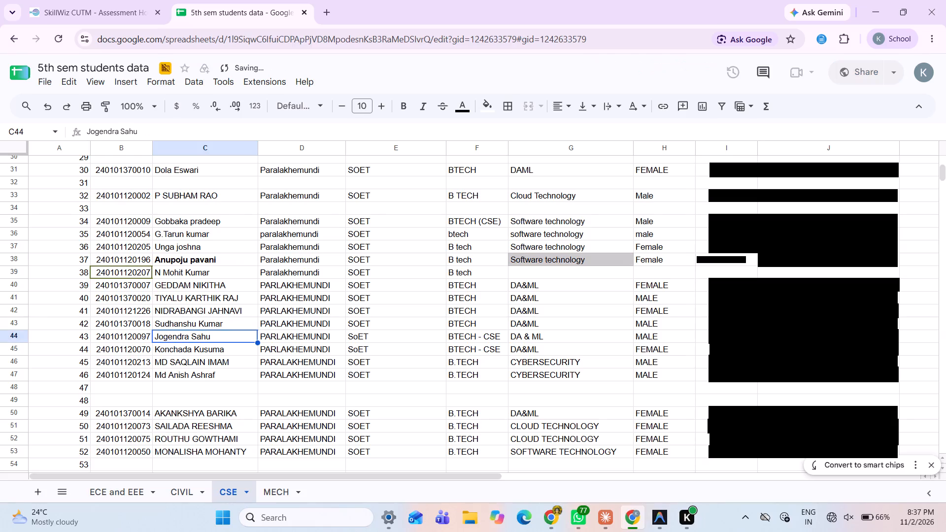
left_click(205, 364)
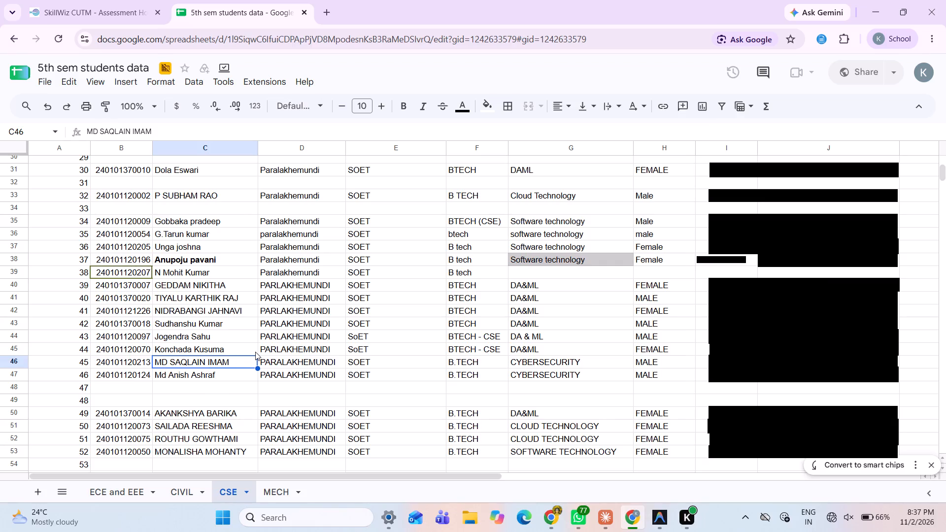
Fill the campus name Paralakhemundi from cell D39 down through D47.
left_click(301, 270)
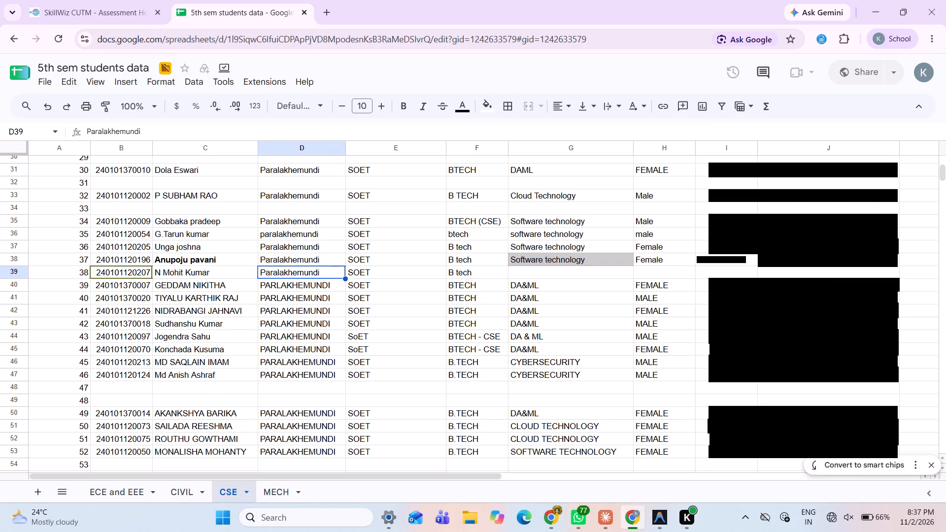
left_click_drag(345, 279, 345, 373)
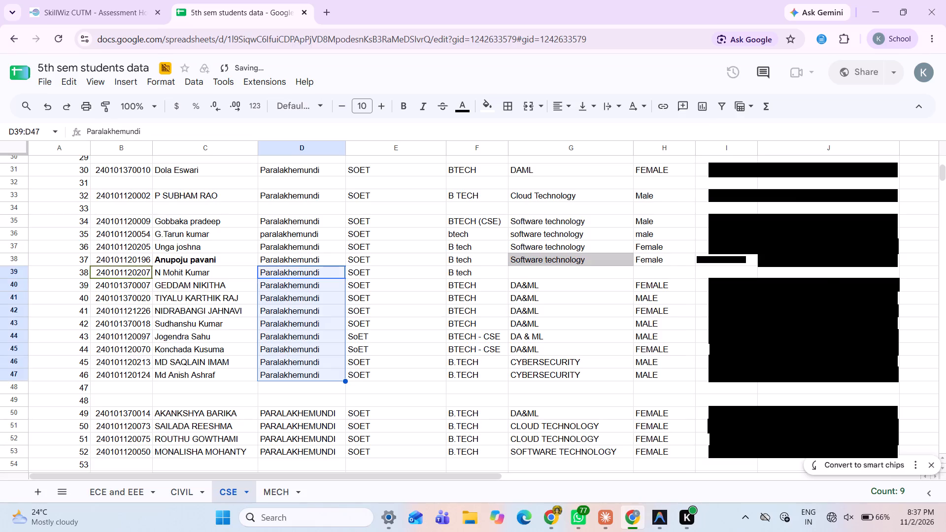
key("Return")
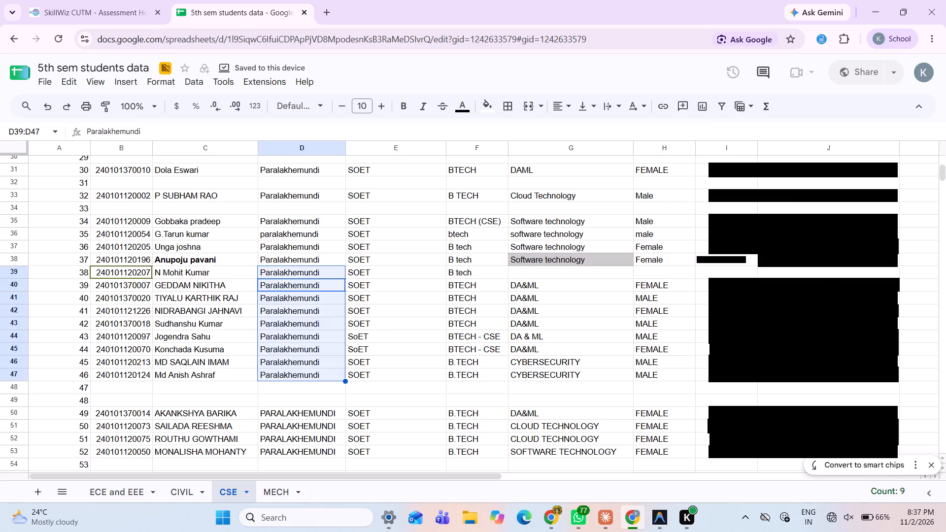
Fill the school entry SoET from cell E45 down through E47.
left_click(367, 337)
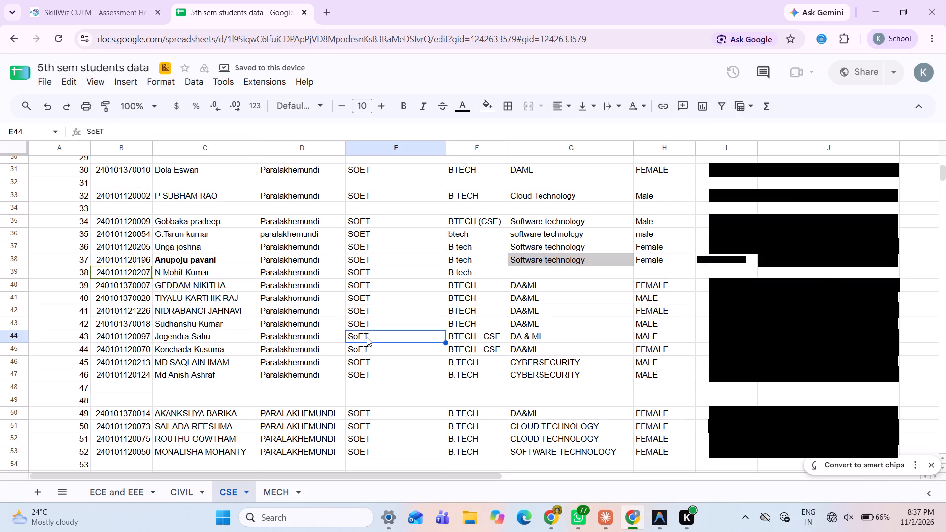
left_click(373, 352)
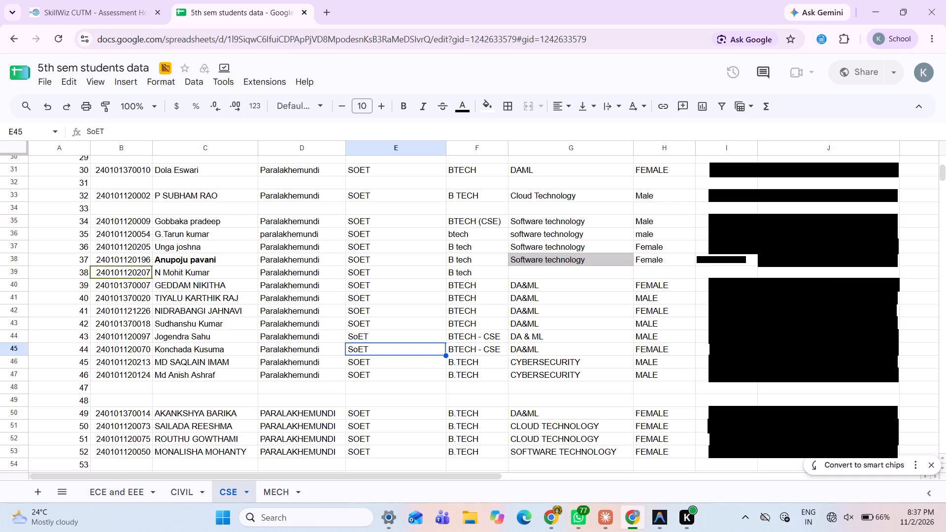
left_click_drag(445, 355, 445, 371)
left_click_drag(445, 371, 445, 375)
key("Return")
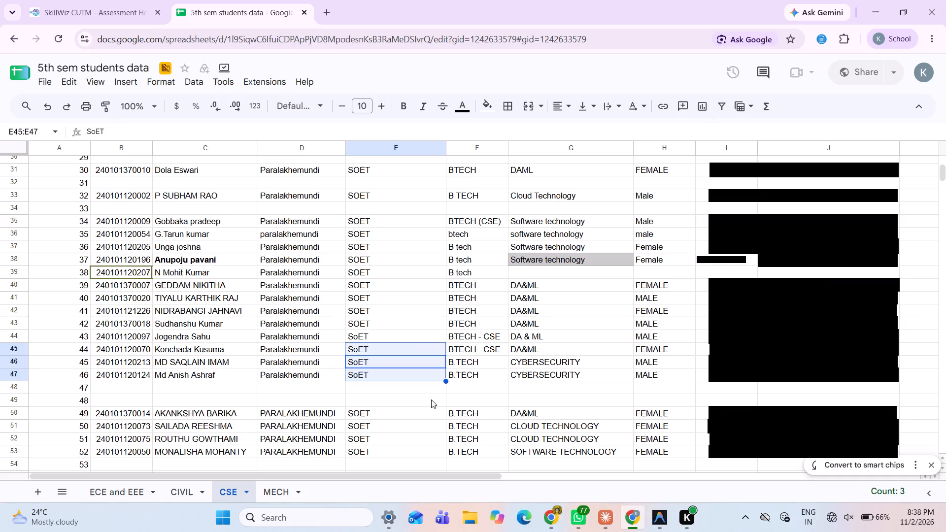
key("Return")
key("Return")
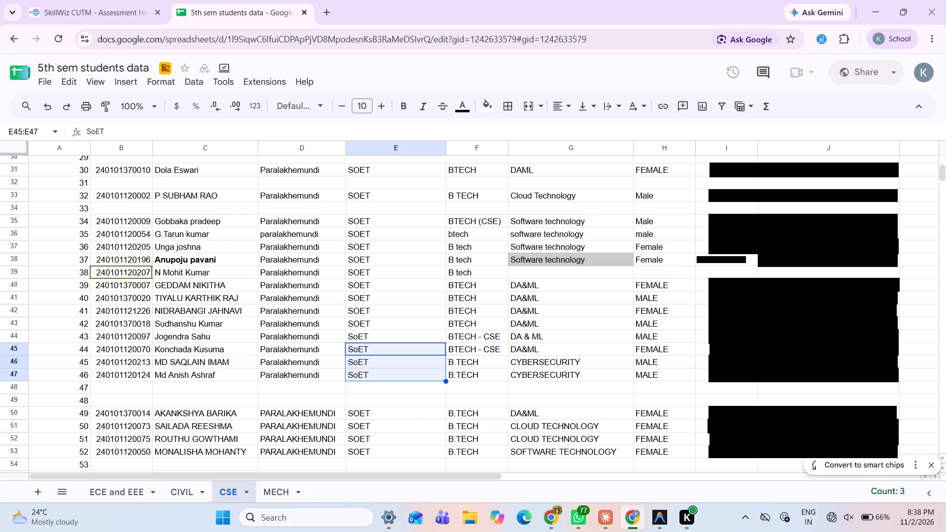
left_click(408, 408)
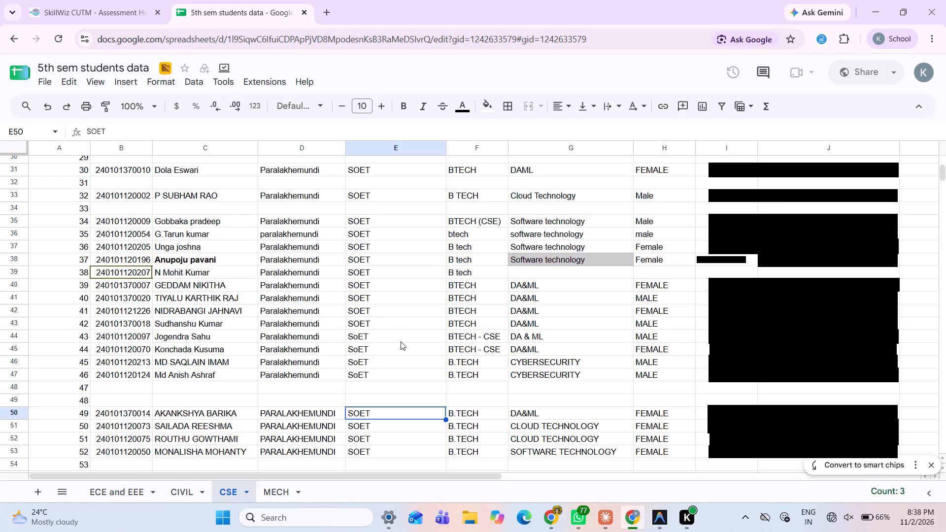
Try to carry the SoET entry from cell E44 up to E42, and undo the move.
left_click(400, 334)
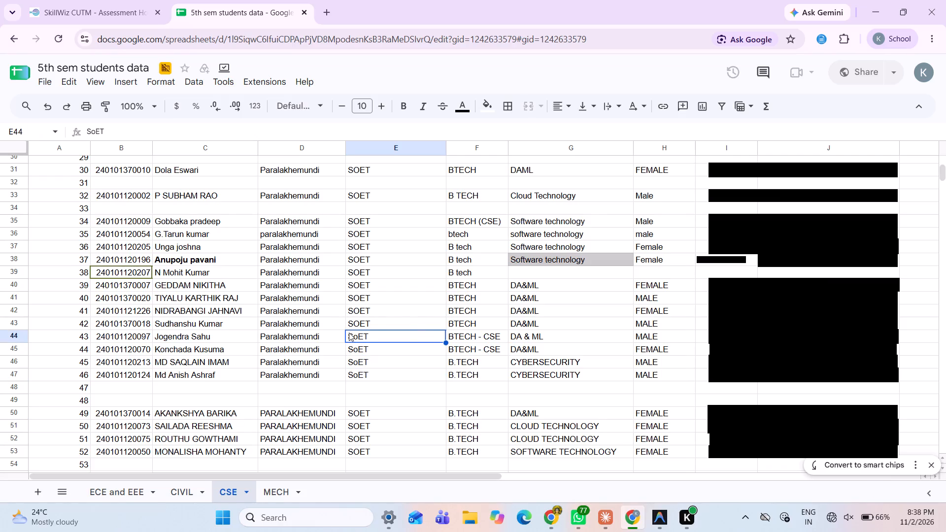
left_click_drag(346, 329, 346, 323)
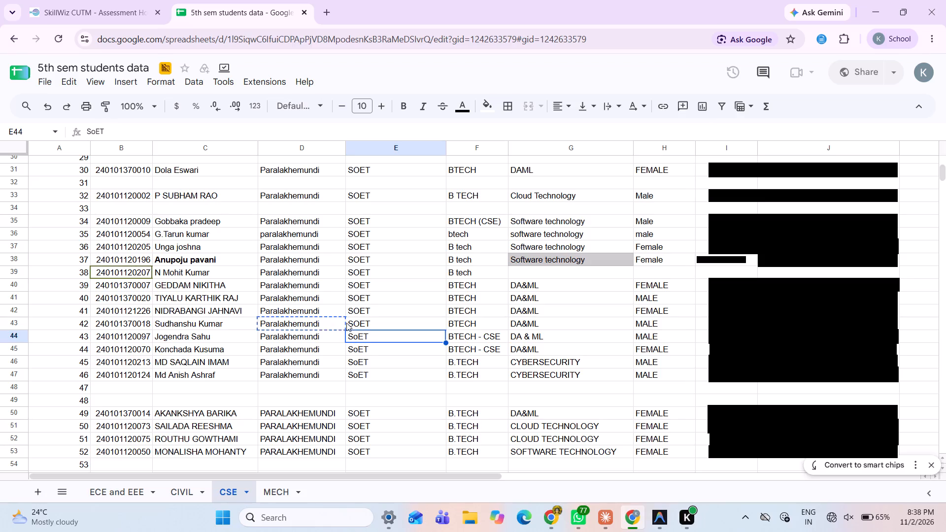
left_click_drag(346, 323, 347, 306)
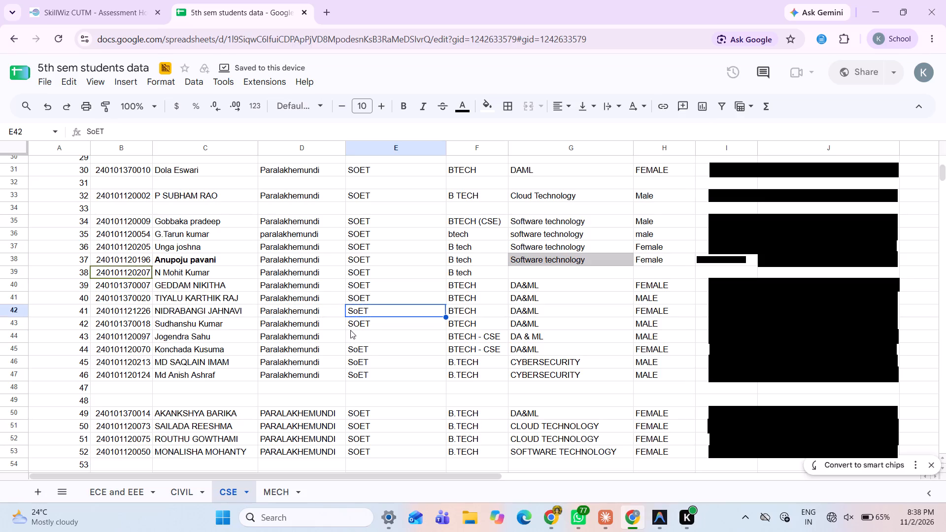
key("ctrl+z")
Copy SoET from cell E45 and paste it into each school cell from E35 to E43.
left_click(385, 347)
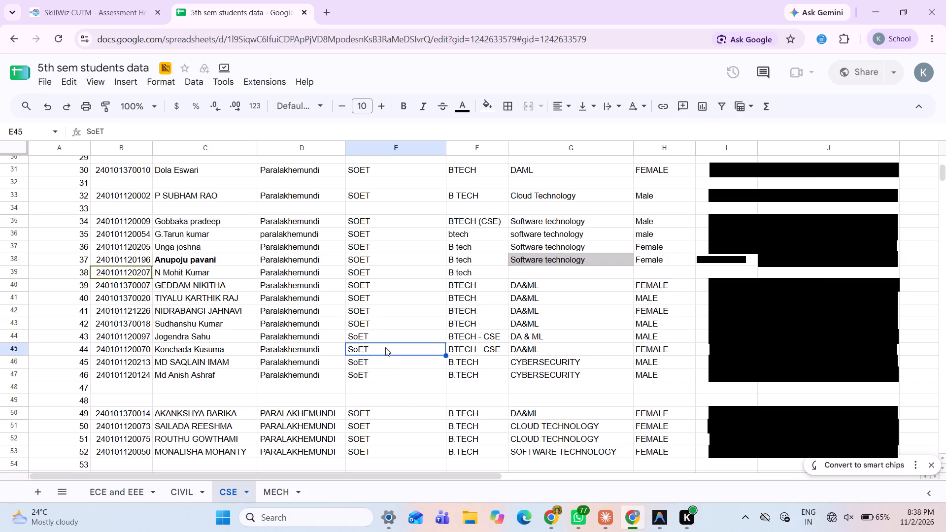
key("ctrl+c")
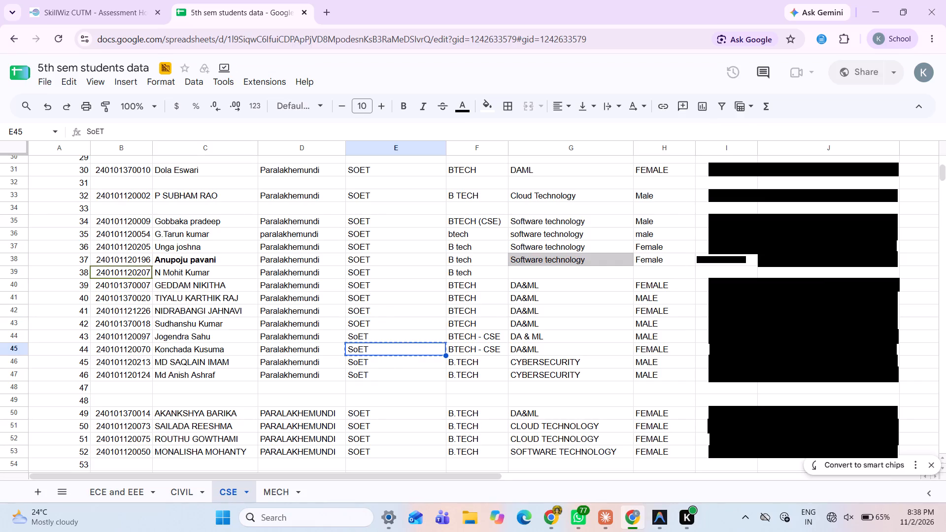
left_click(382, 318)
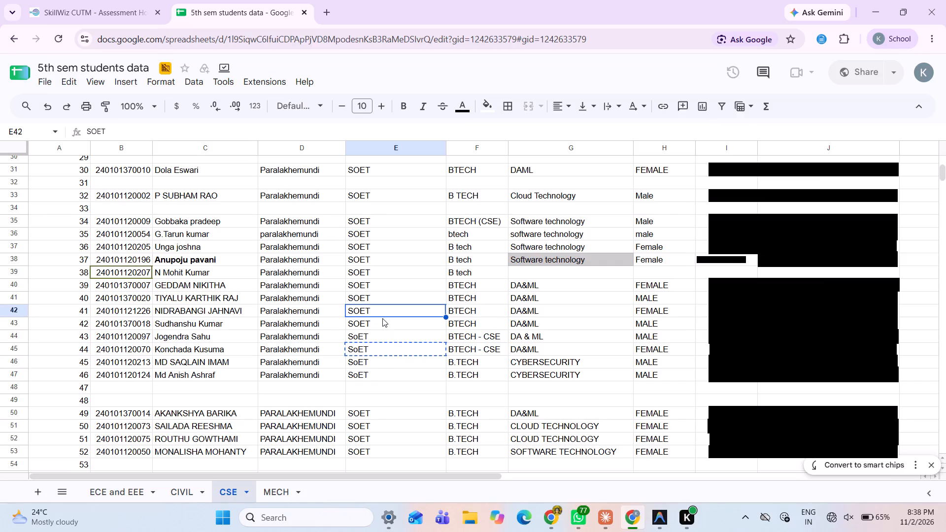
key("ctrl+v")
key("Down")
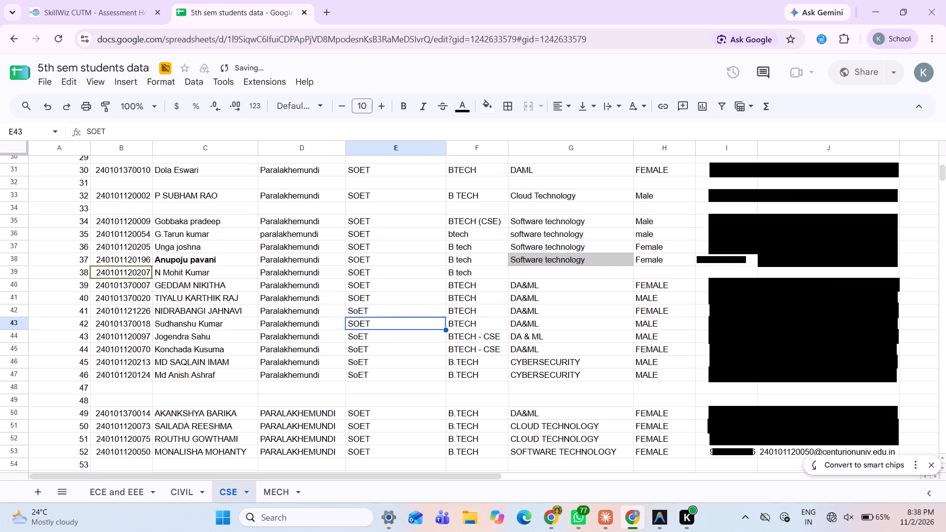
key("ctrl+v")
key("Up")
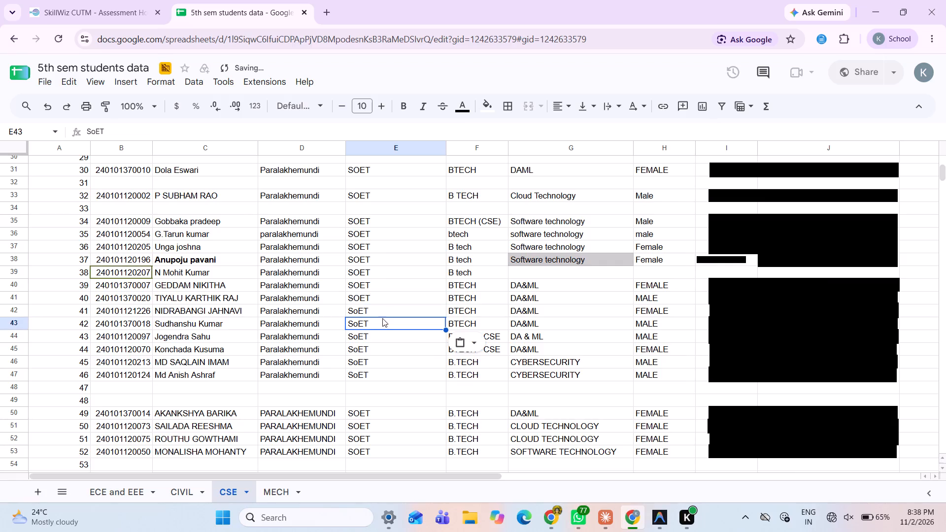
key("Up")
key("ctrl+v")
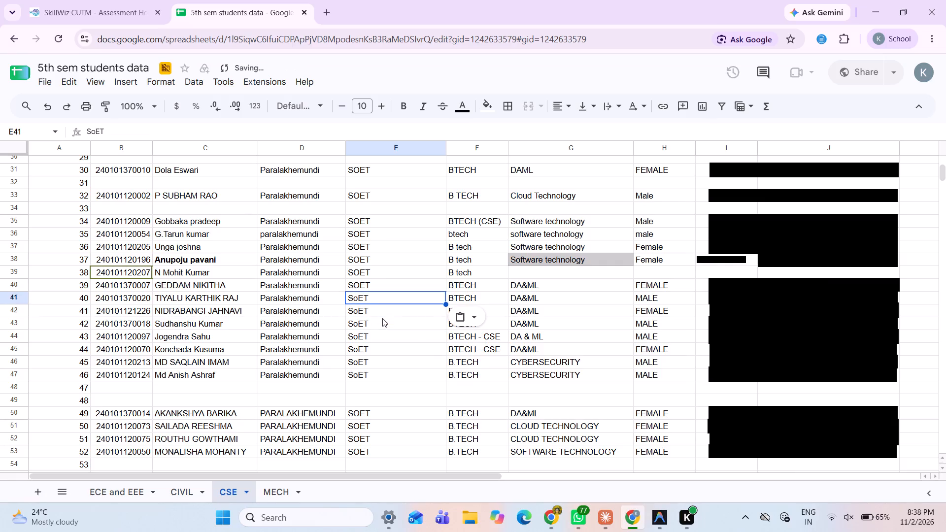
key("Up")
key("ctrl+v")
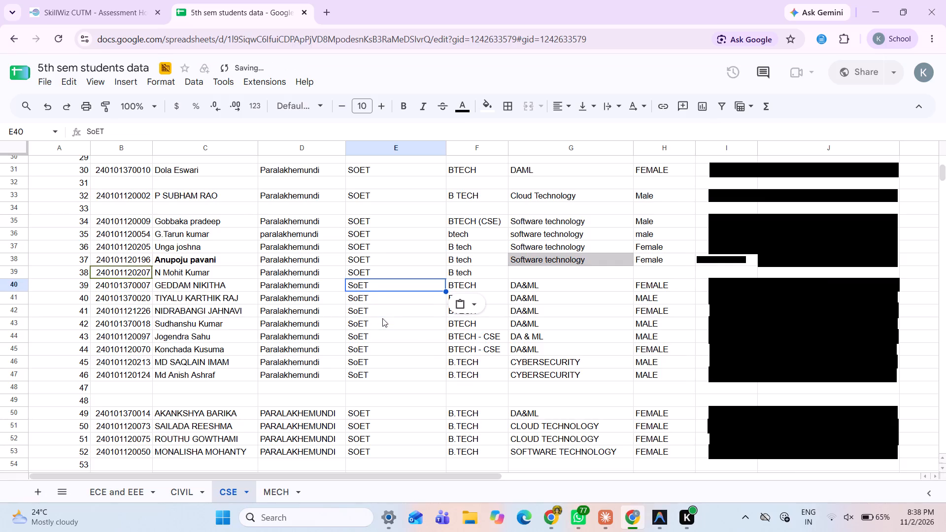
key("Up")
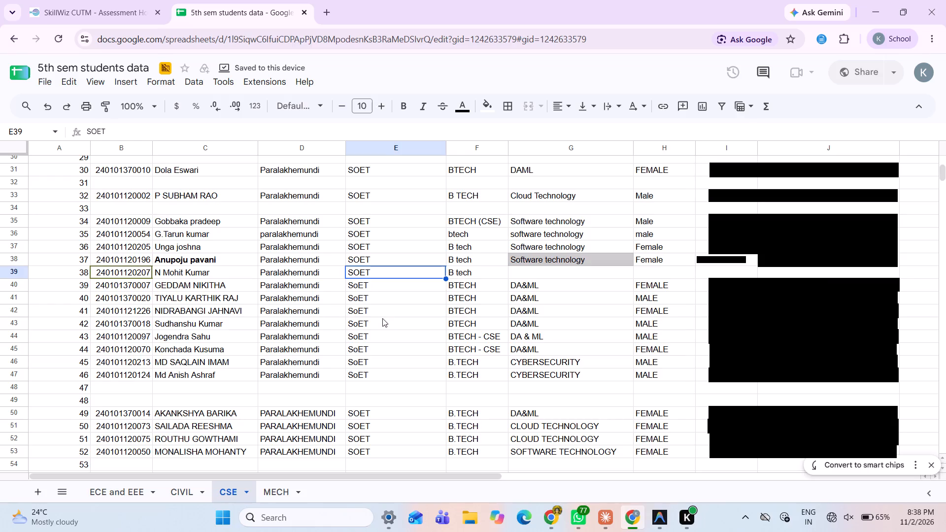
key("ctrl+v")
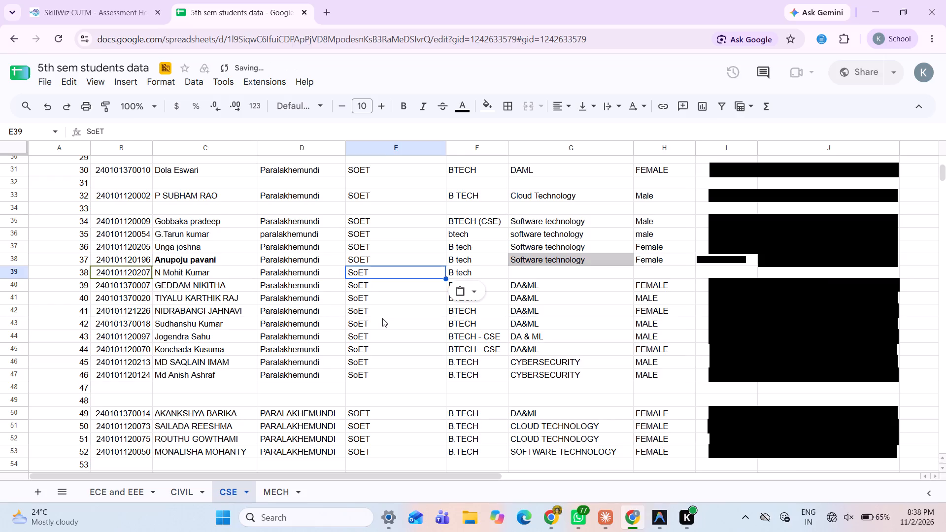
key("Up")
key("ctrl+v")
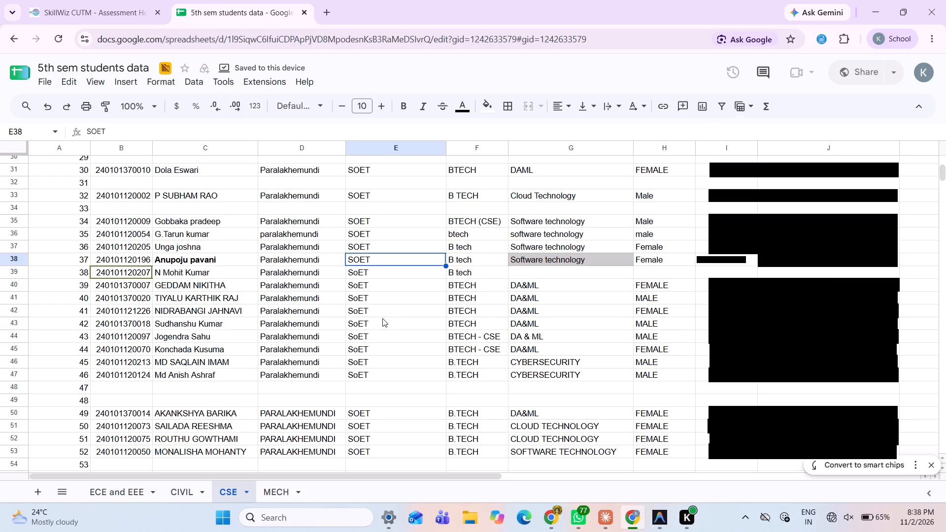
key("Up")
key("ctrl+v")
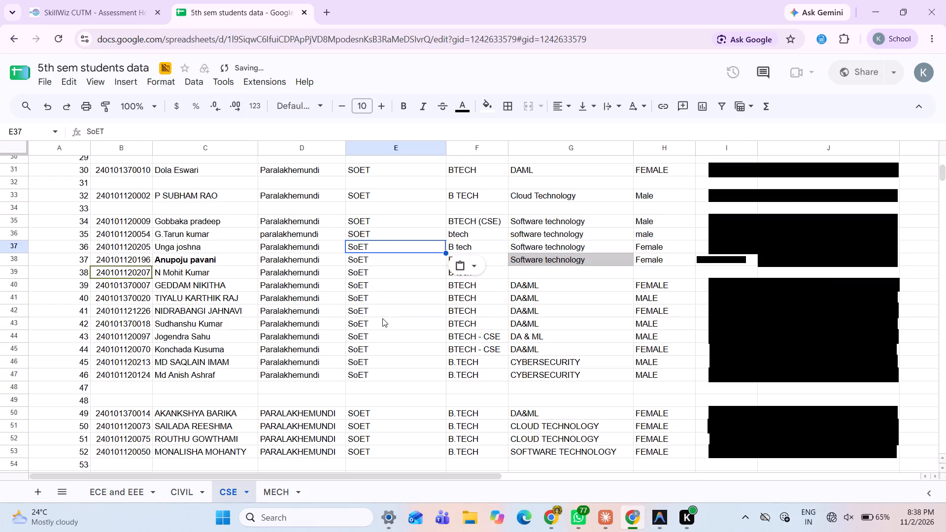
key("Up")
key("ctrl+v")
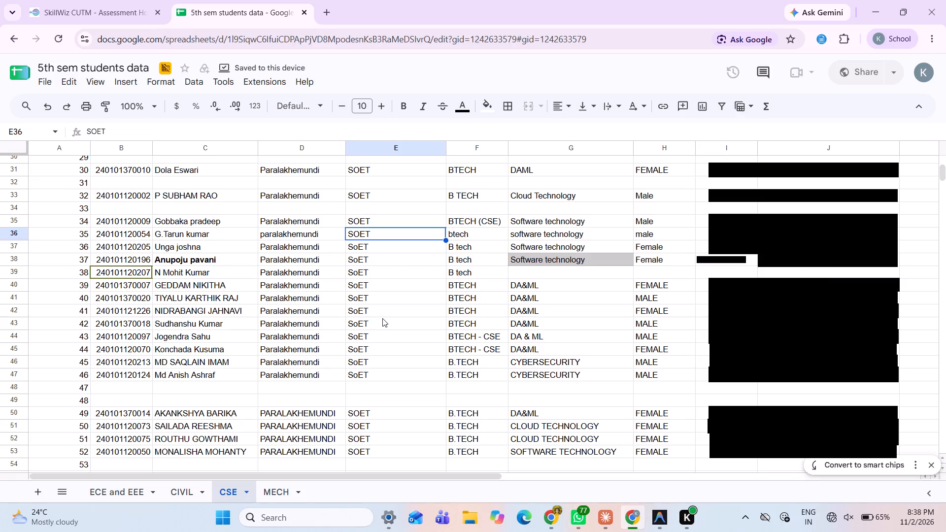
key("Up")
key("ctrl+v")
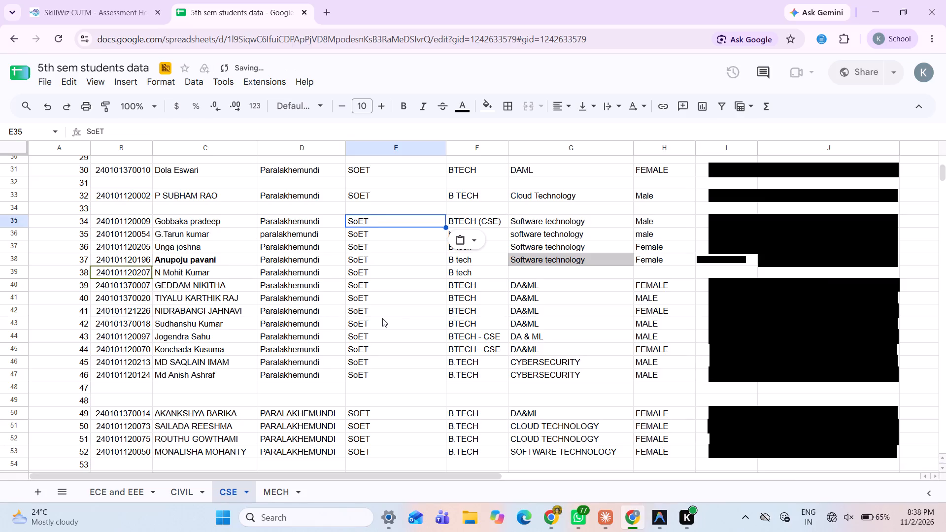
Fill the programme entry BTECH - CSE from cell F45 down through F47.
left_click(487, 349)
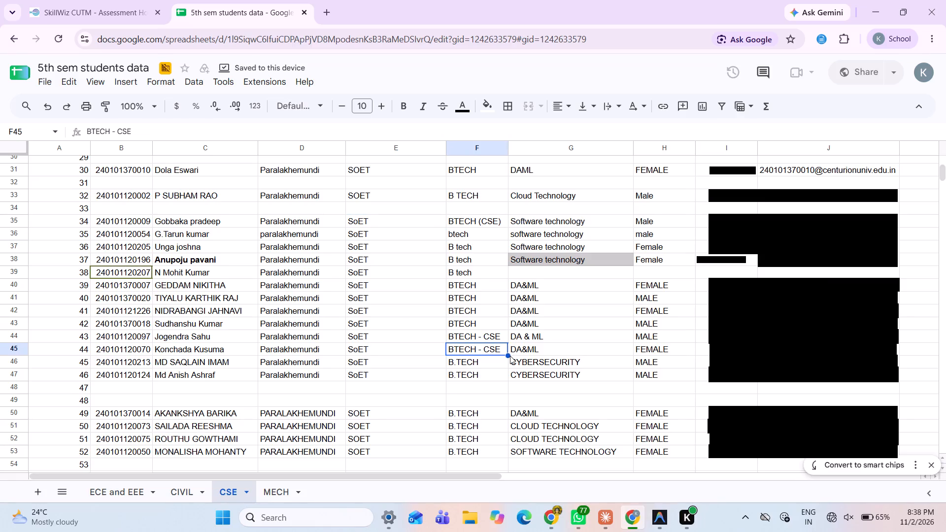
left_click_drag(509, 354, 508, 373)
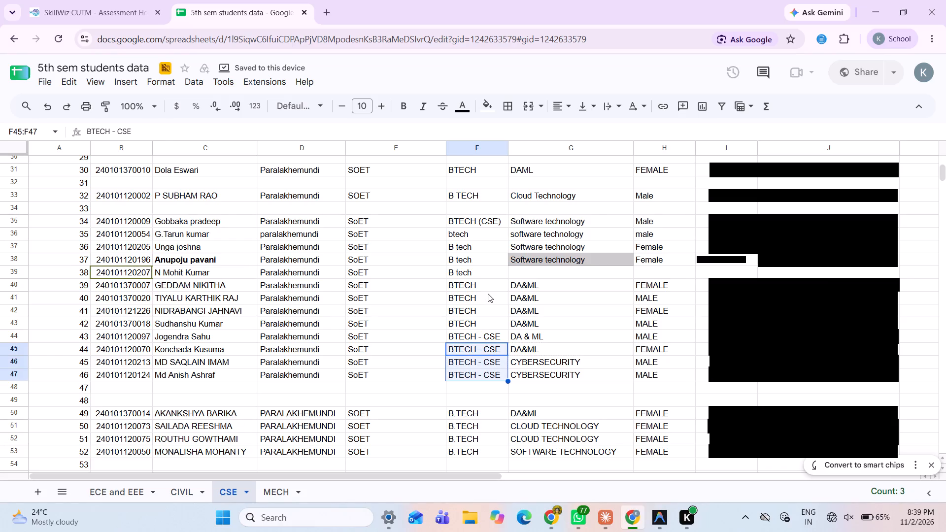
key("Return")
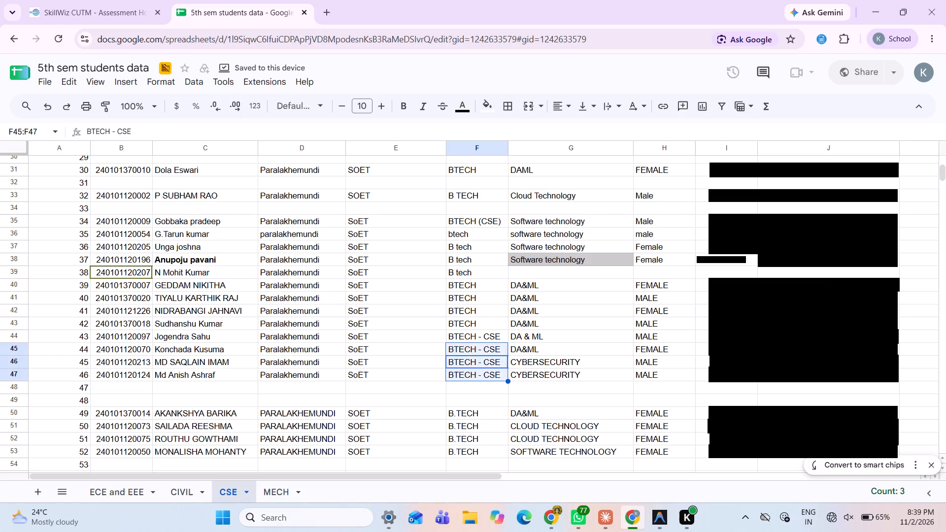
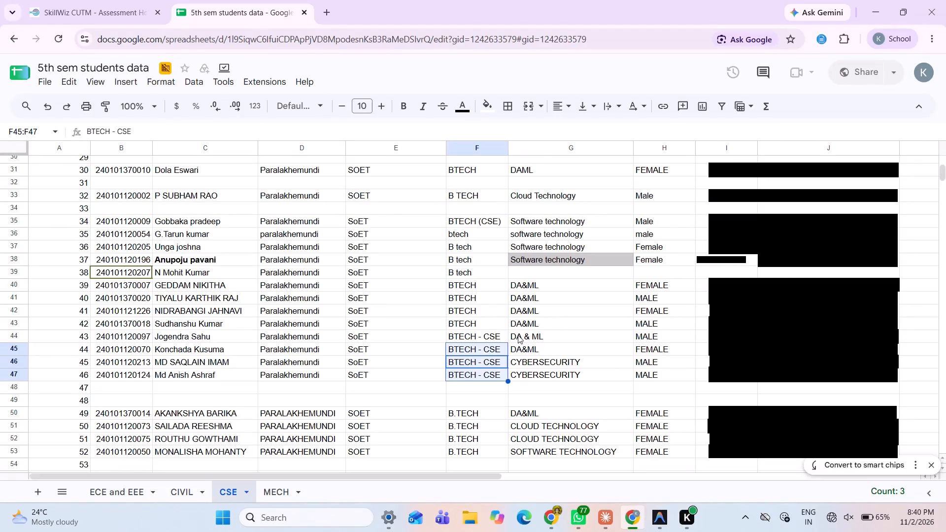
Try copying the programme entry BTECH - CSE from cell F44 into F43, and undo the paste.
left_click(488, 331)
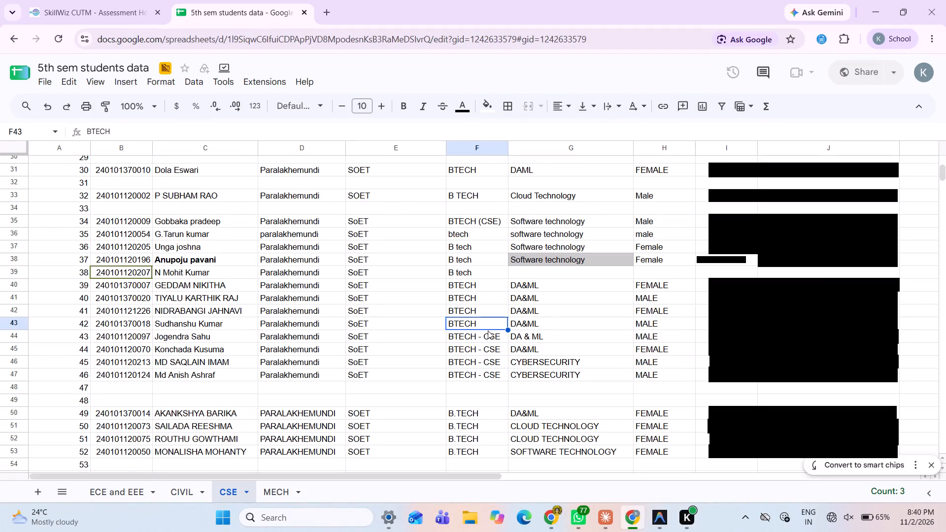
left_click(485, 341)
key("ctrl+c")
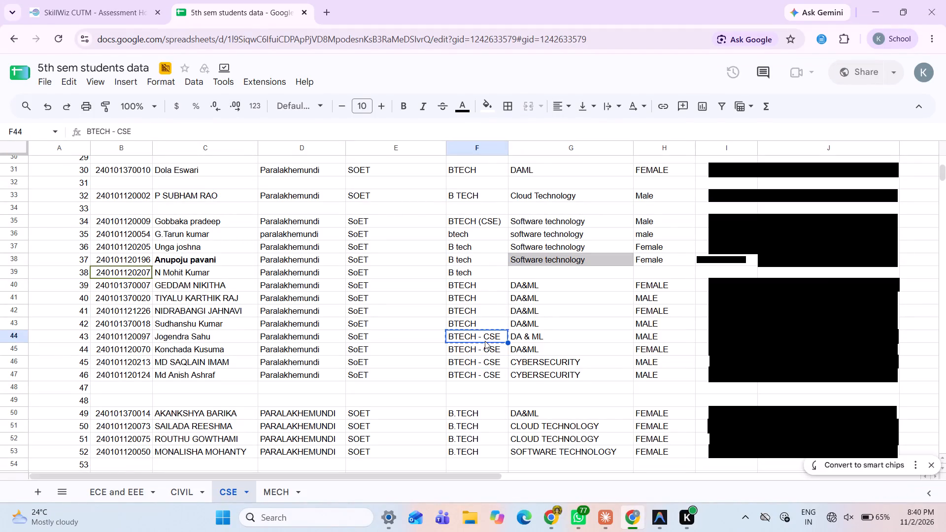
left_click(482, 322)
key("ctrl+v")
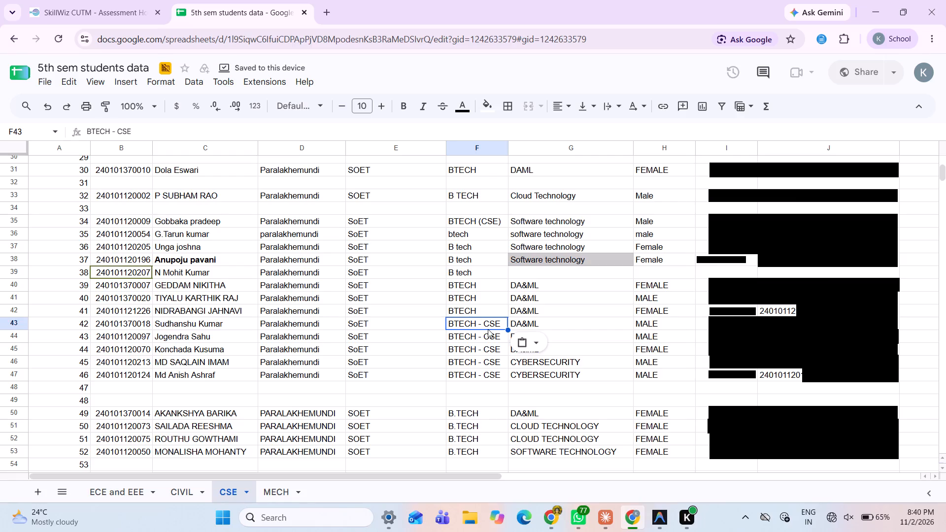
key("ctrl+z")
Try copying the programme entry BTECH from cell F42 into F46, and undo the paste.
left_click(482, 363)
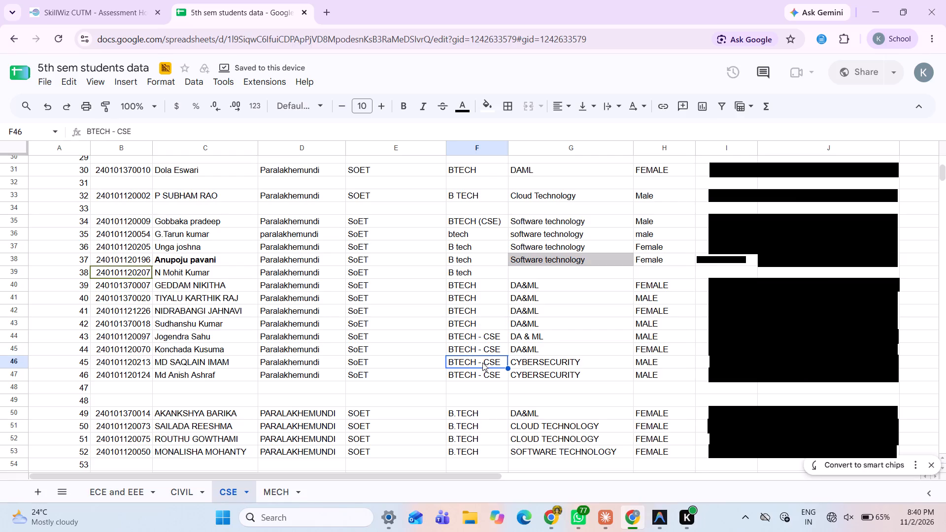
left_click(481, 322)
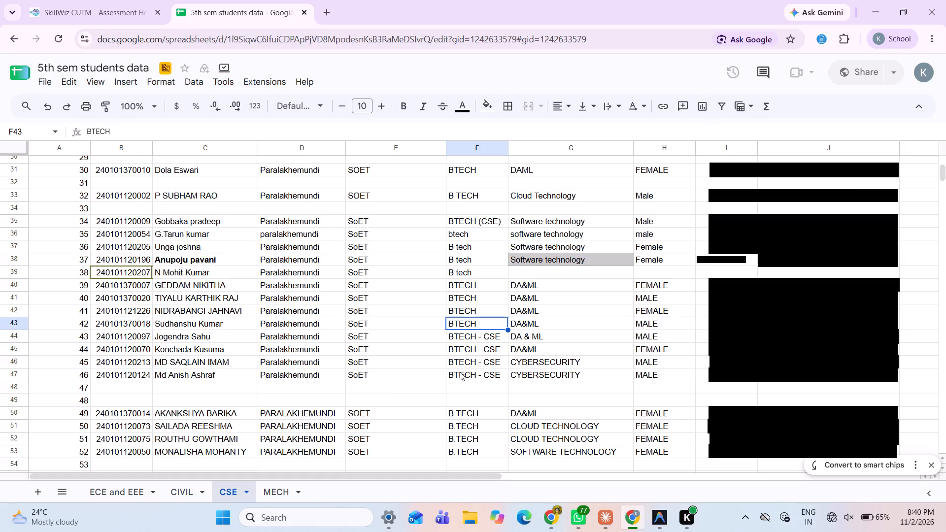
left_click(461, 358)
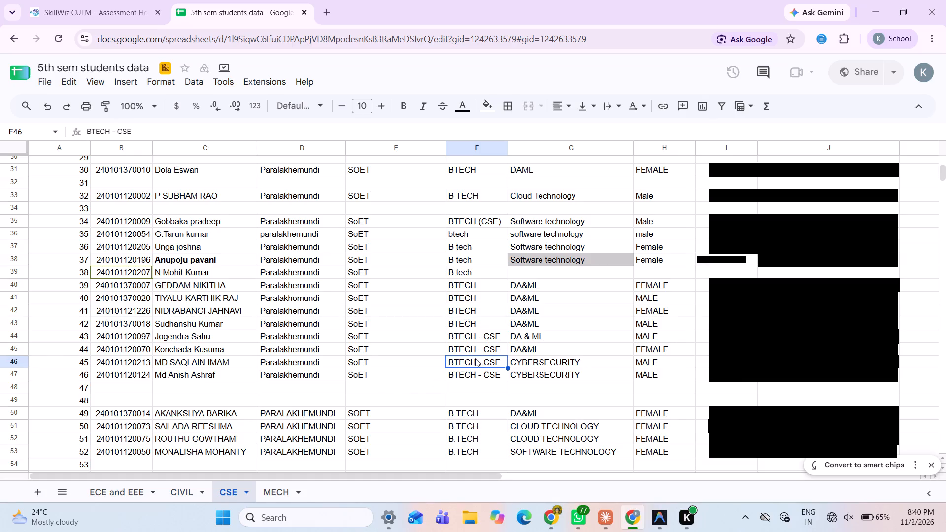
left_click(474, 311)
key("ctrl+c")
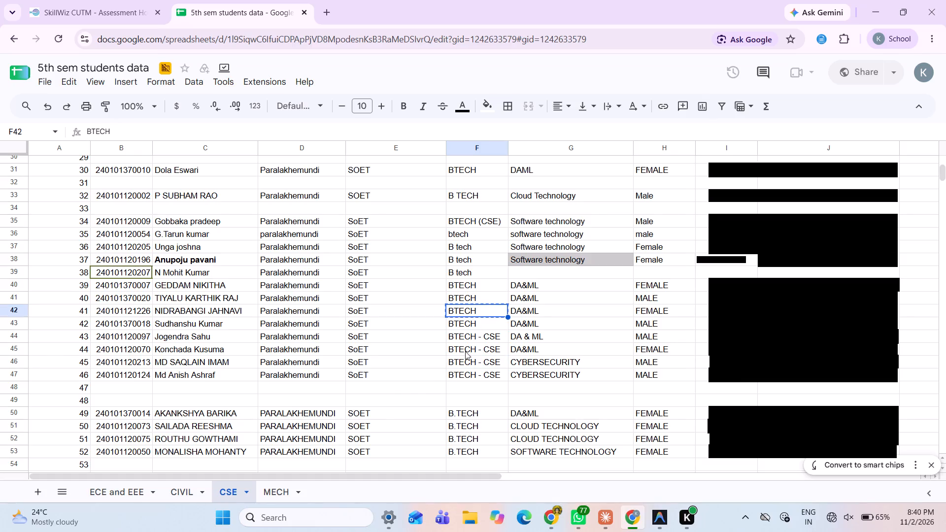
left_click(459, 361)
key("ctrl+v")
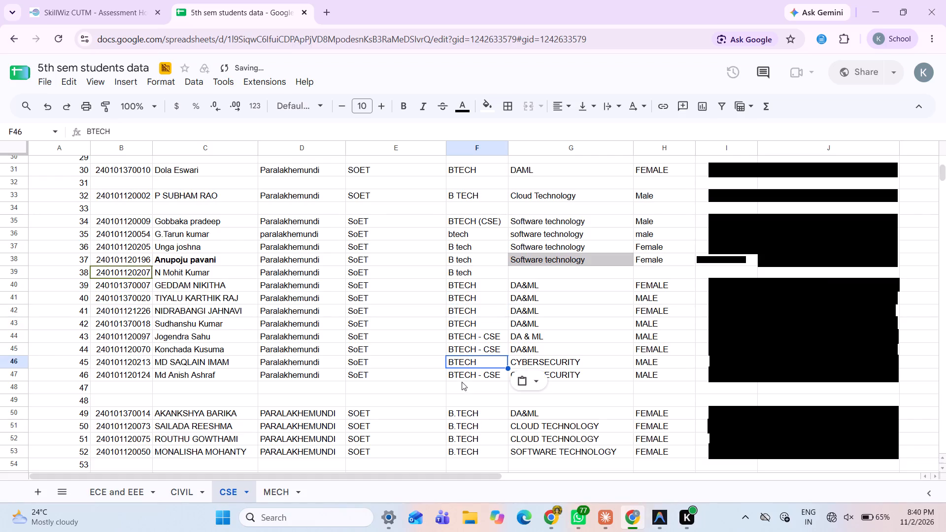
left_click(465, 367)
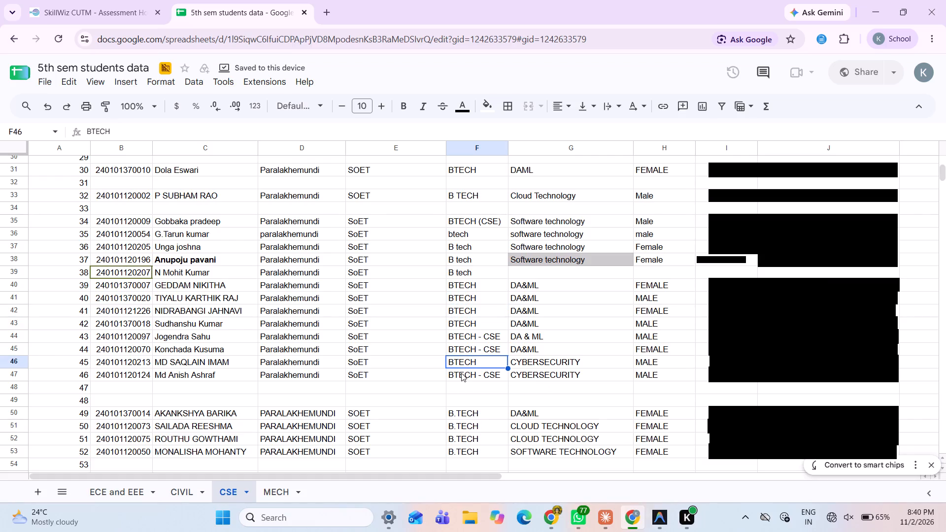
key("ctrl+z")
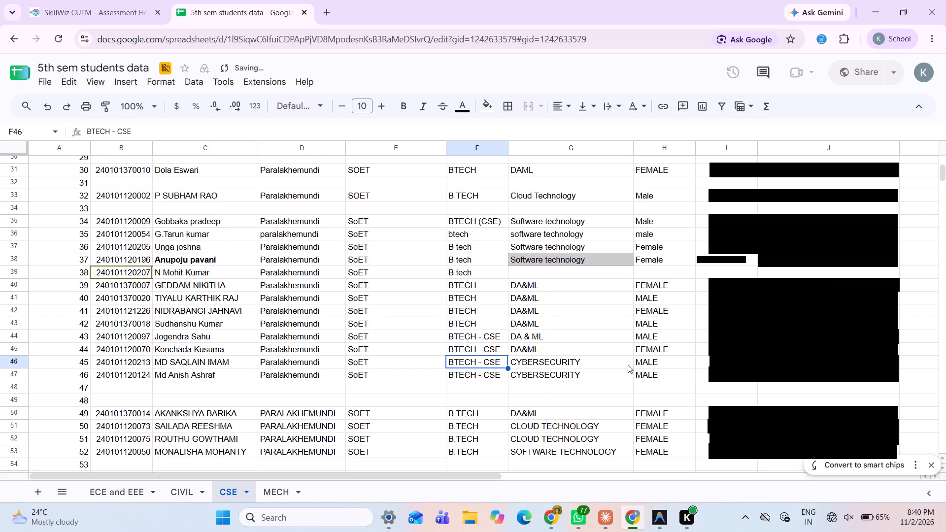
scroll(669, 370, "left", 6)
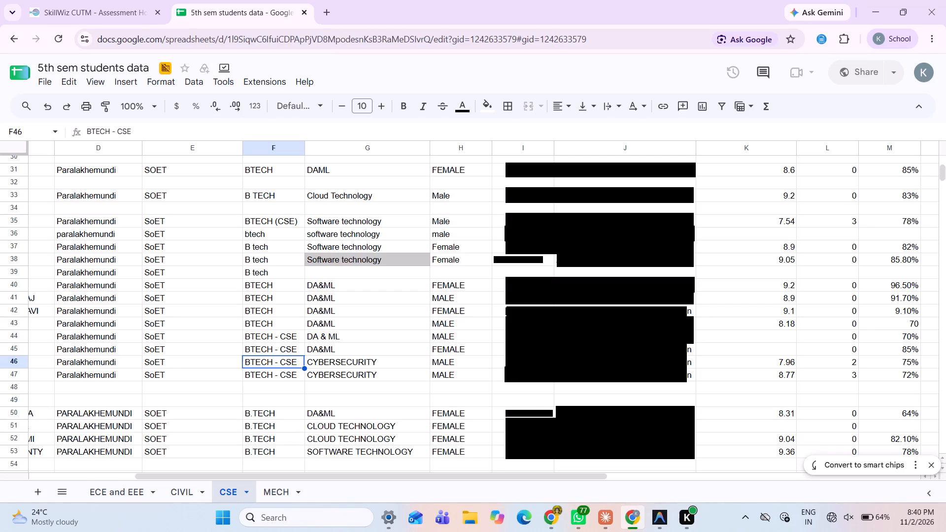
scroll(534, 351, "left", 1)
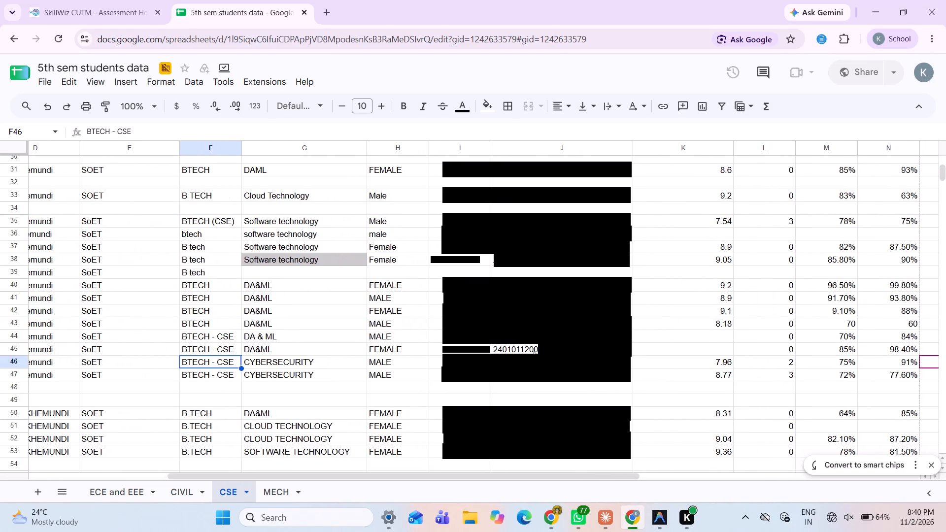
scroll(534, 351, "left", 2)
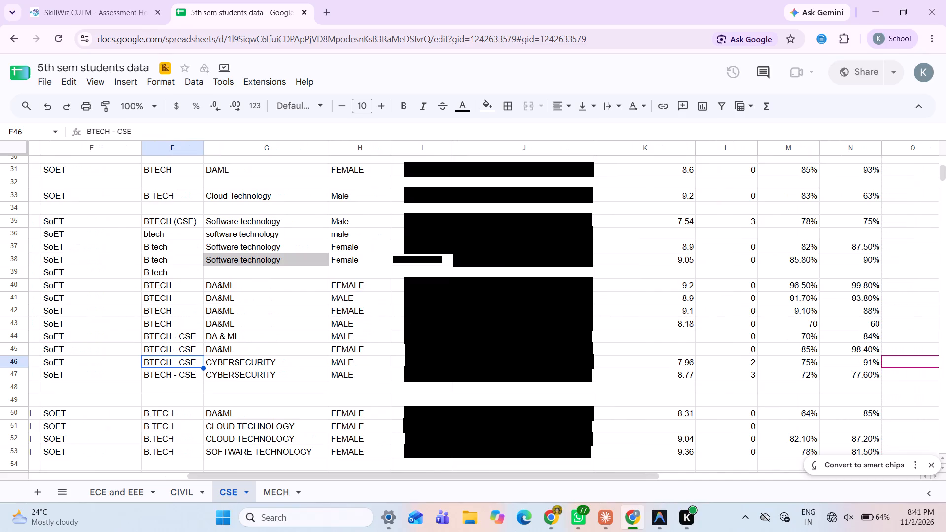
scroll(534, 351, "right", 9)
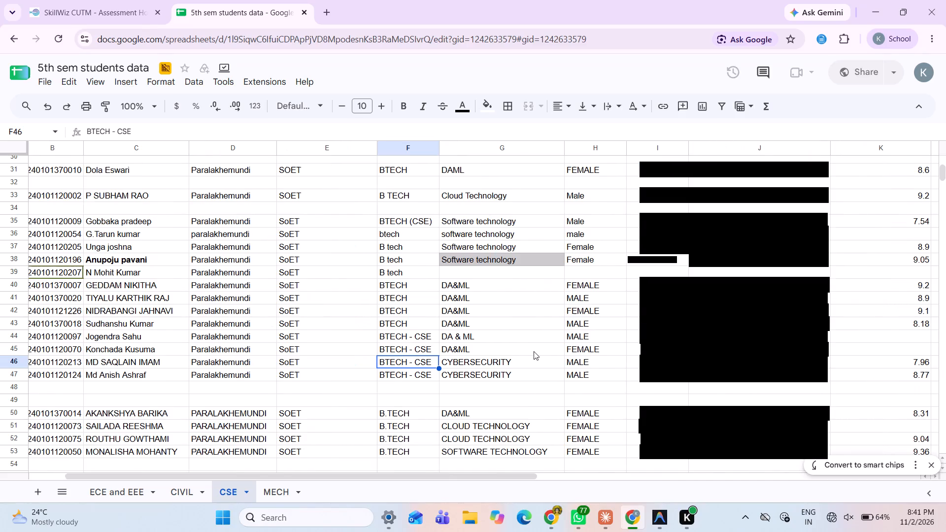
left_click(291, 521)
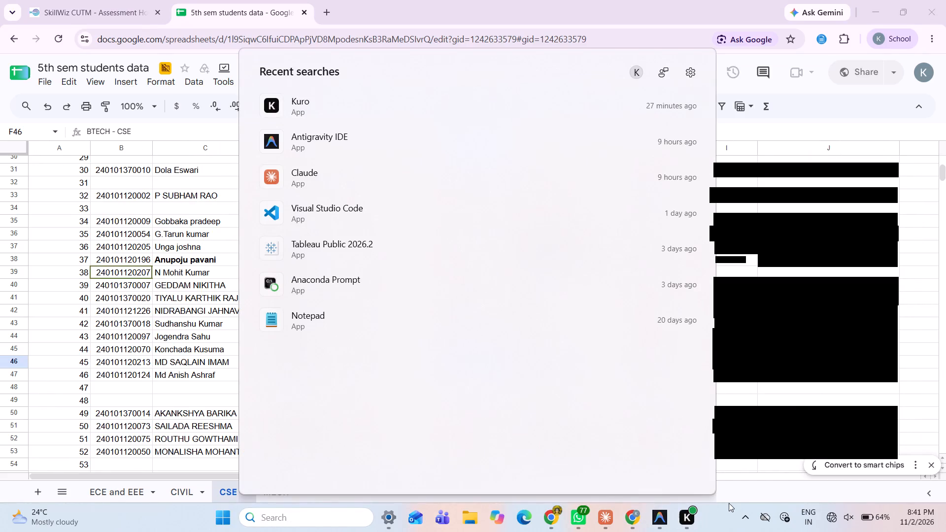
Check the list of available Wi-Fi networks, and return to the student data spreadsheet.
left_click(824, 511)
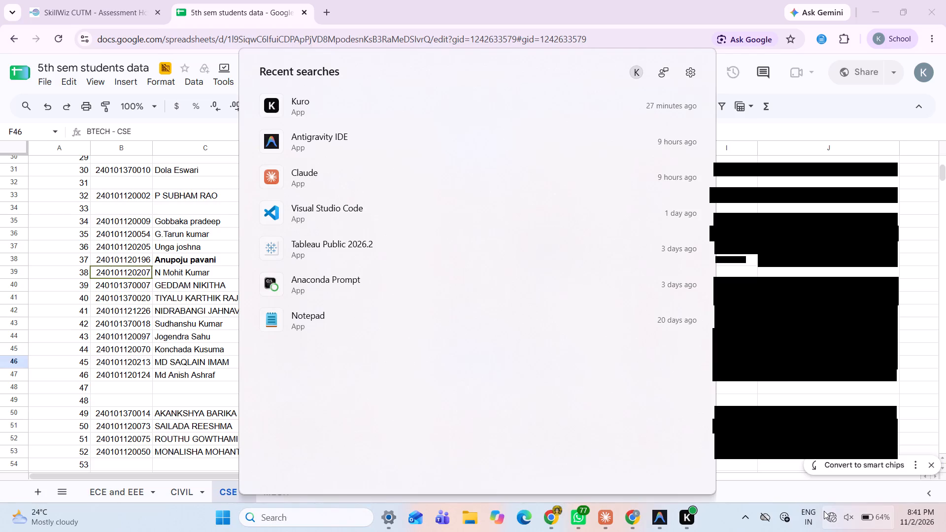
left_click(833, 516)
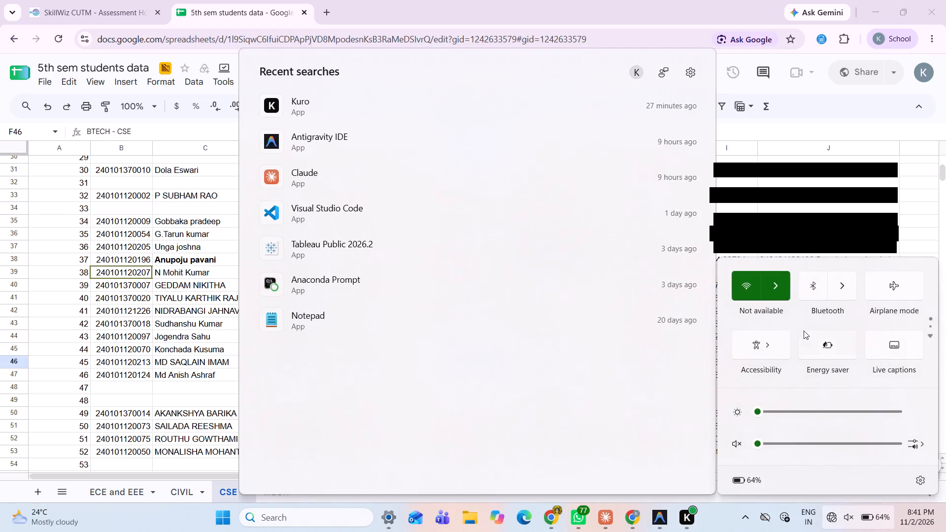
left_click(771, 289)
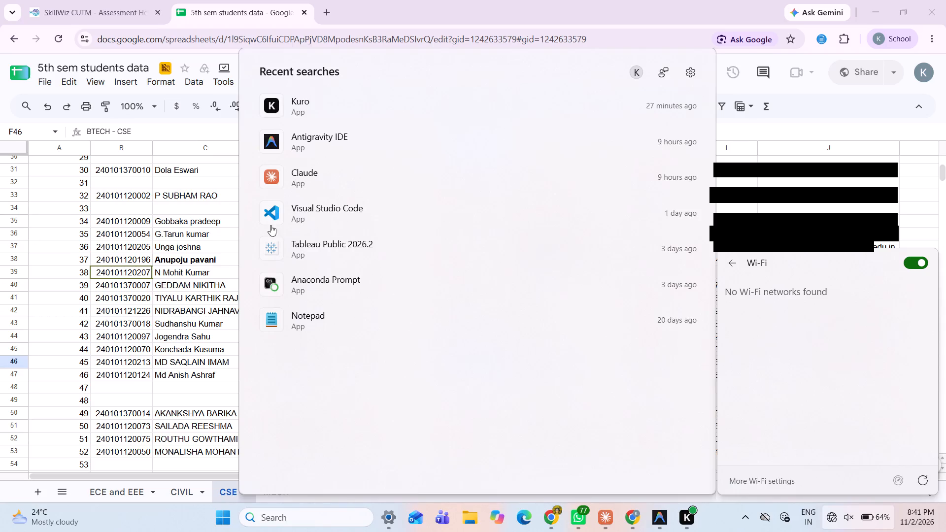
left_click(71, 192)
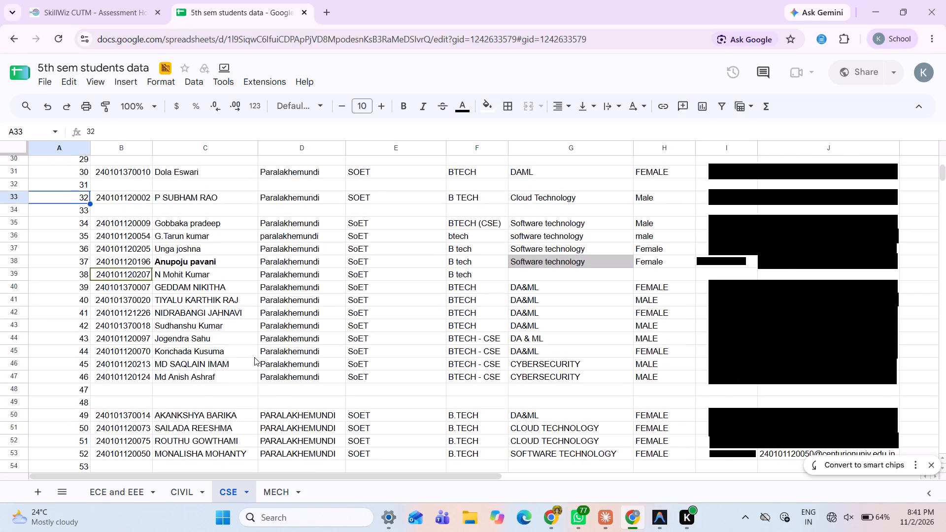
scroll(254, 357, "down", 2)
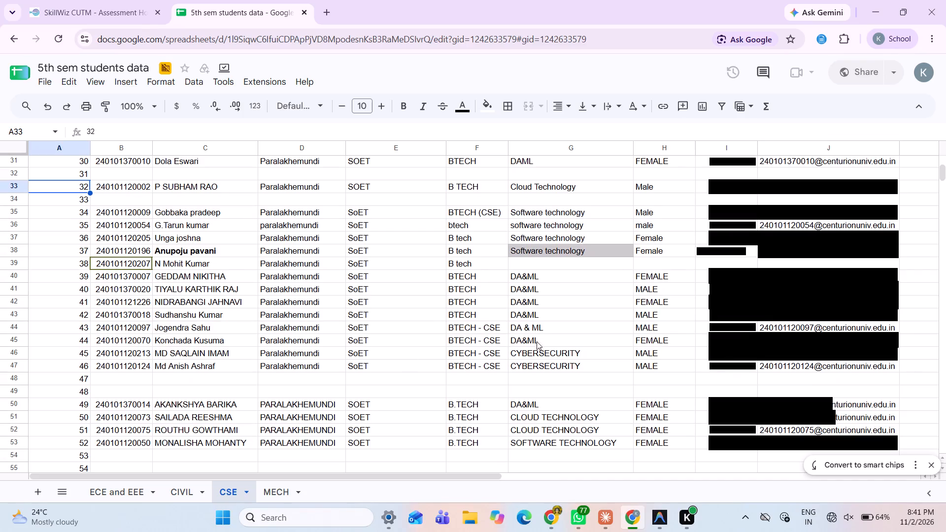
Fill the specialisation entry DA & ML from cell G44 down to G45.
left_click(541, 327)
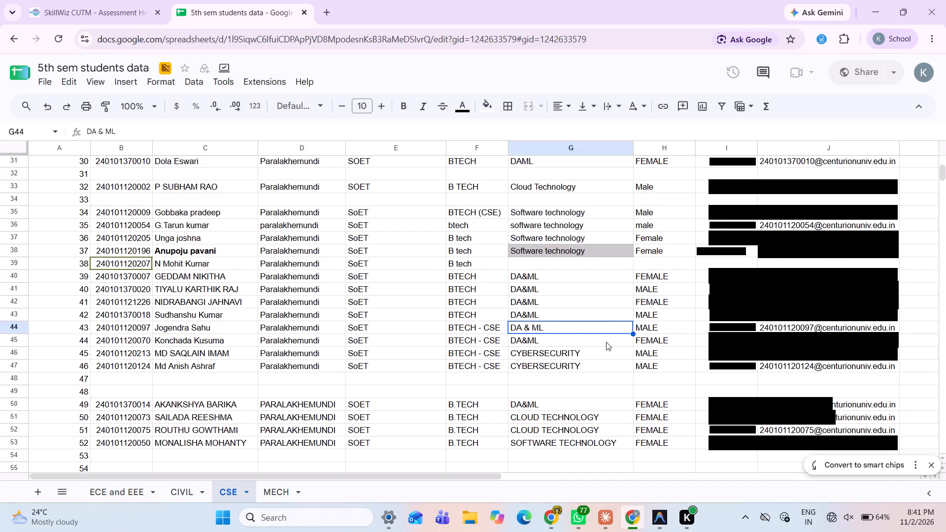
left_click_drag(634, 333, 634, 339)
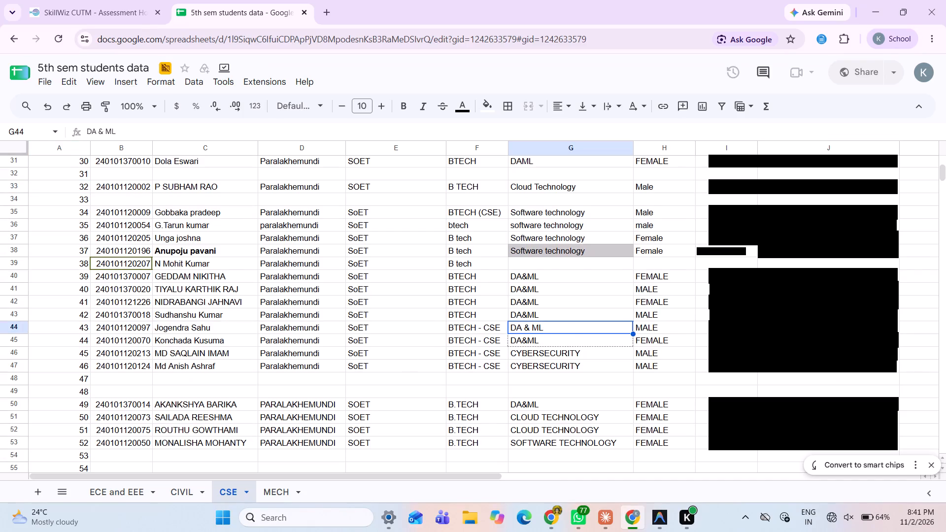
left_click_drag(634, 339, 634, 340)
key("Return")
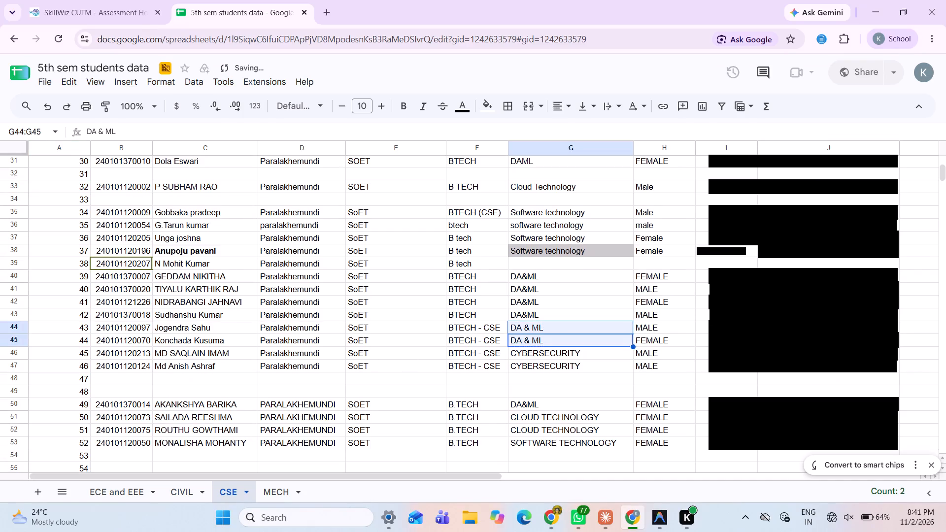
Copy DA & ML from cell G44 into G40 and fill it down through G43.
left_click(567, 325)
key("ctrl+c")
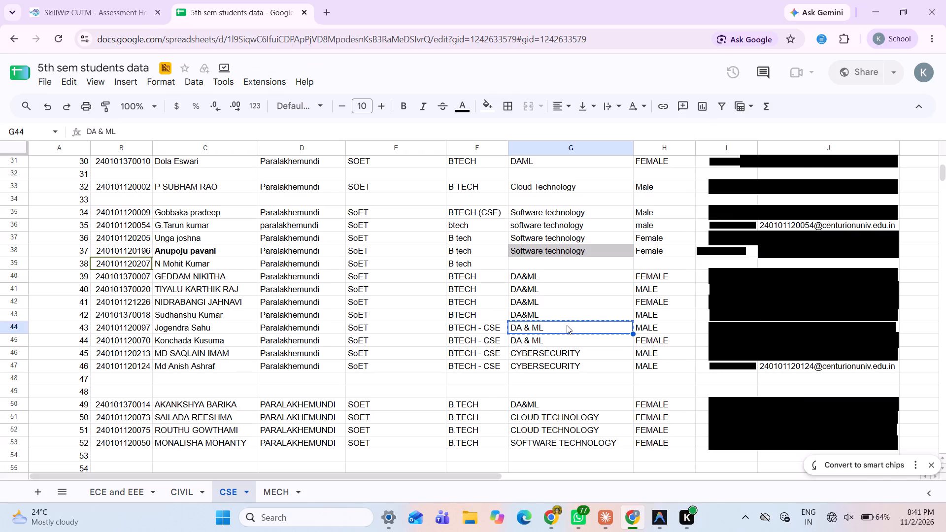
left_click(559, 274)
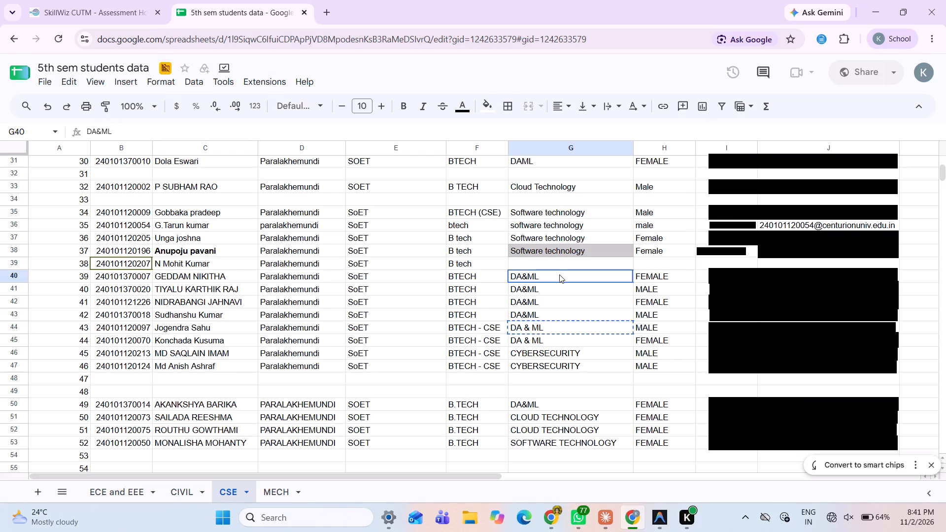
key("ctrl+v")
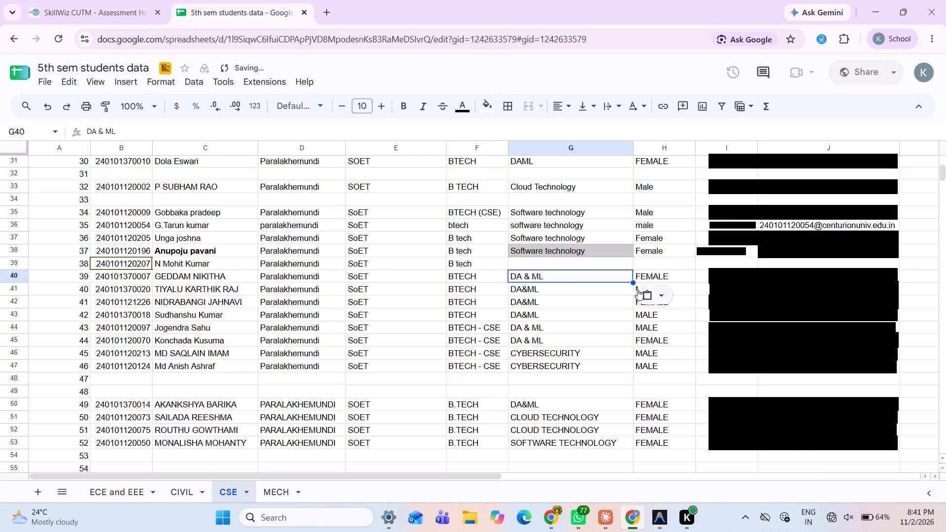
left_click_drag(633, 282, 633, 313)
key("Return")
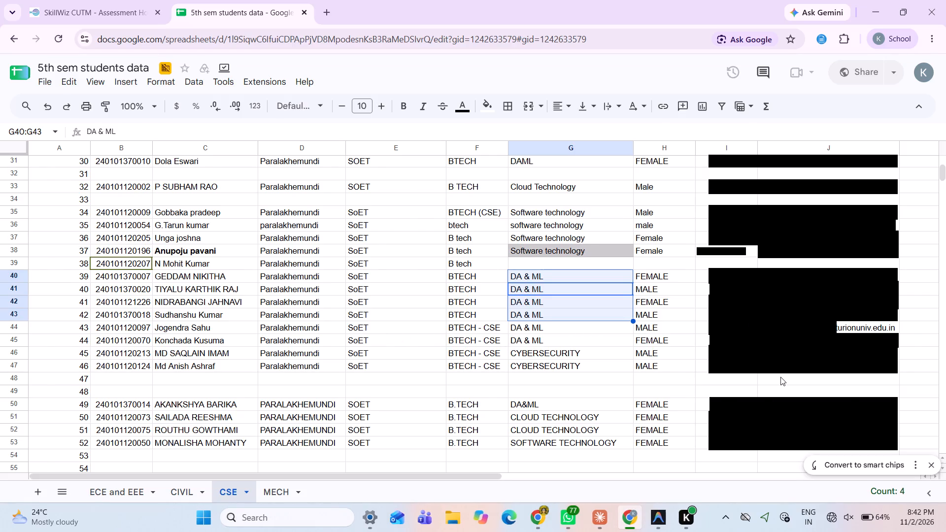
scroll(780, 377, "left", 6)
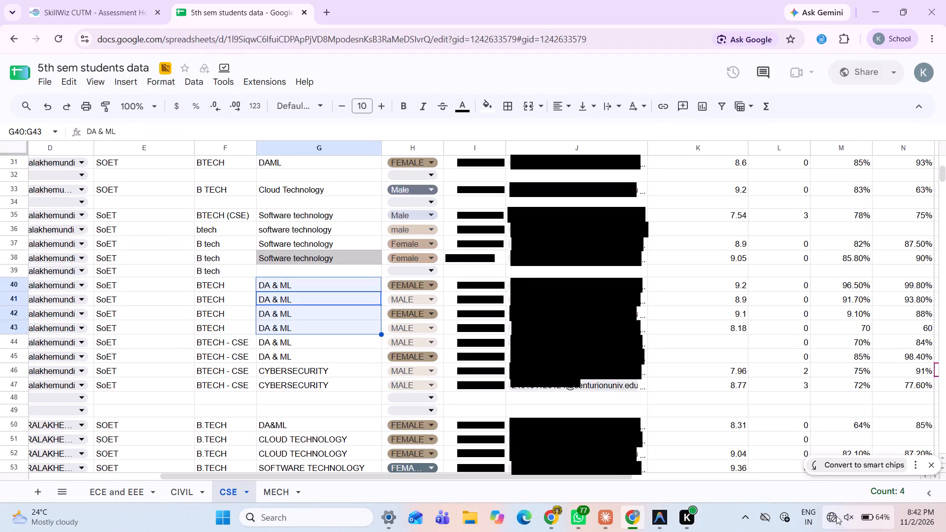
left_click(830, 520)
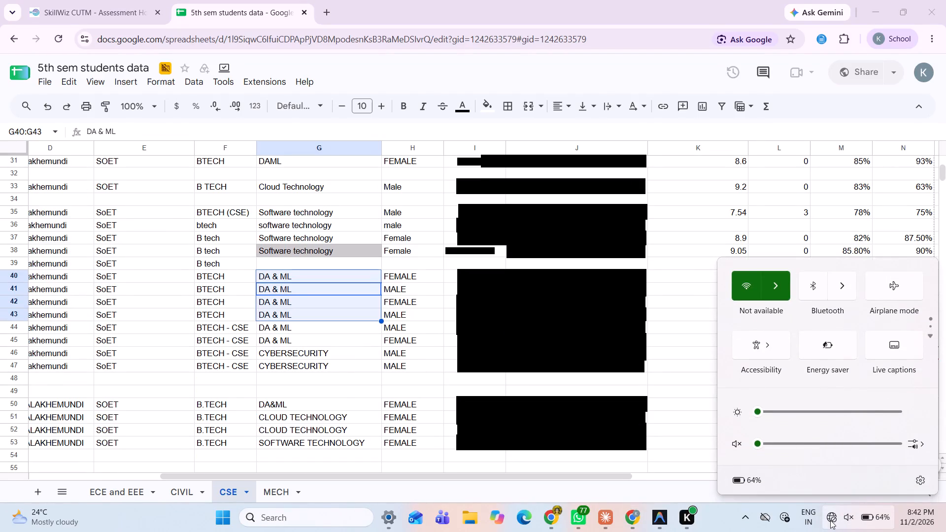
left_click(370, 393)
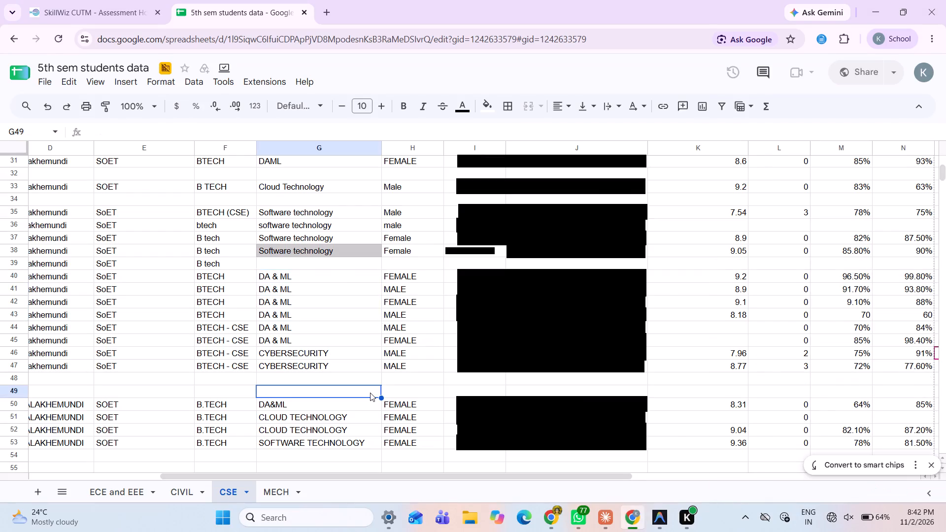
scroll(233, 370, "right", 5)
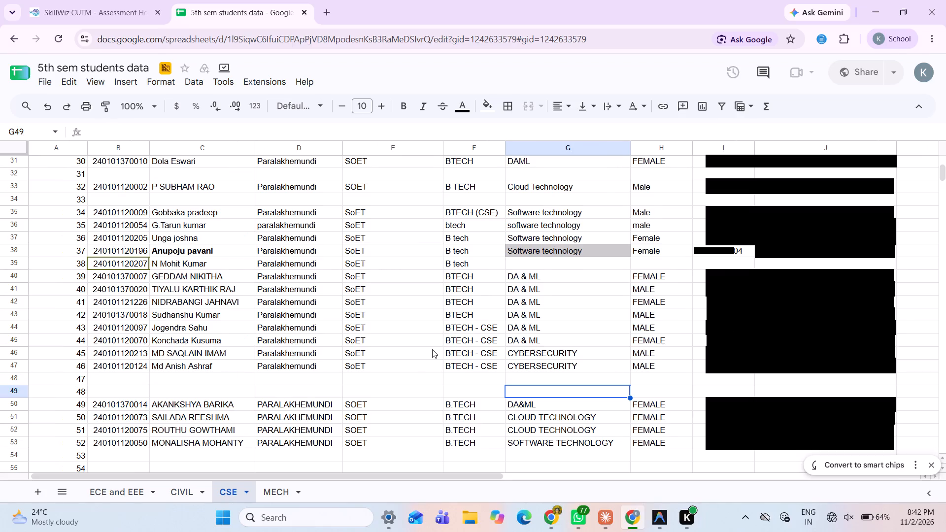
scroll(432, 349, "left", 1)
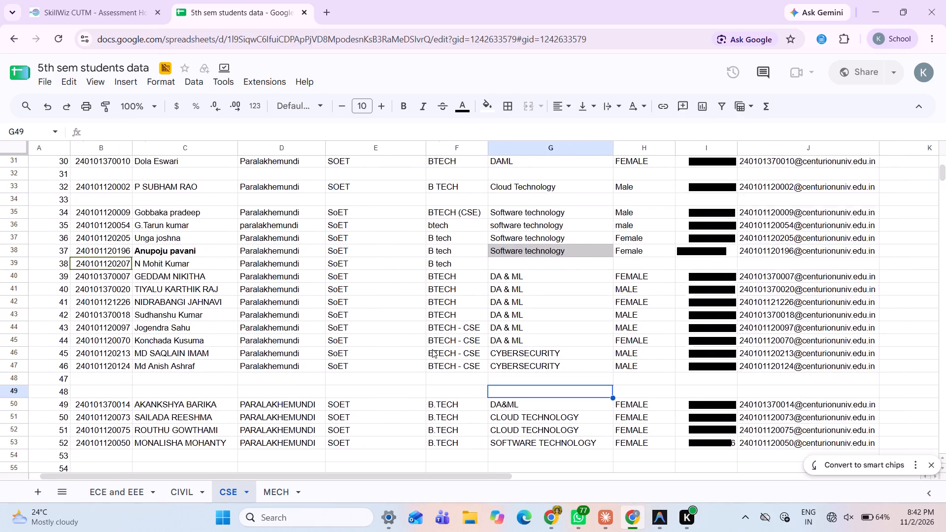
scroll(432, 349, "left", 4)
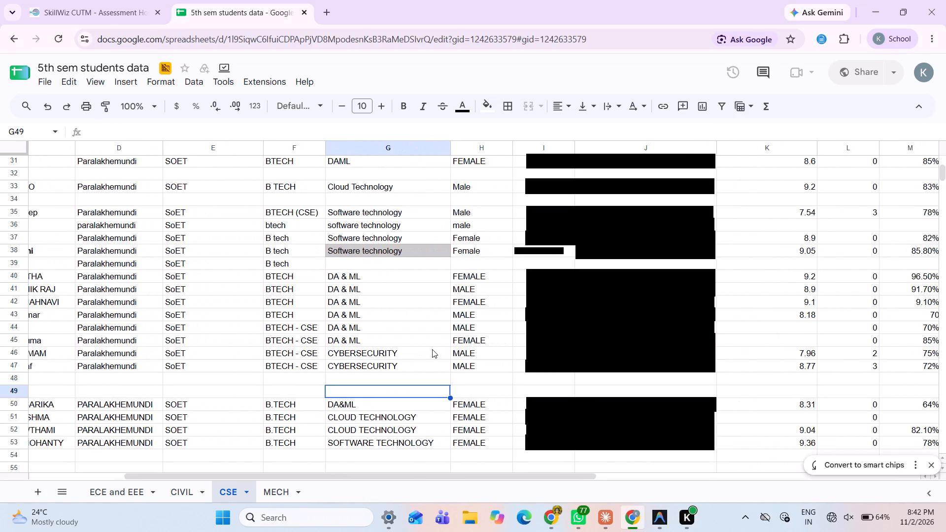
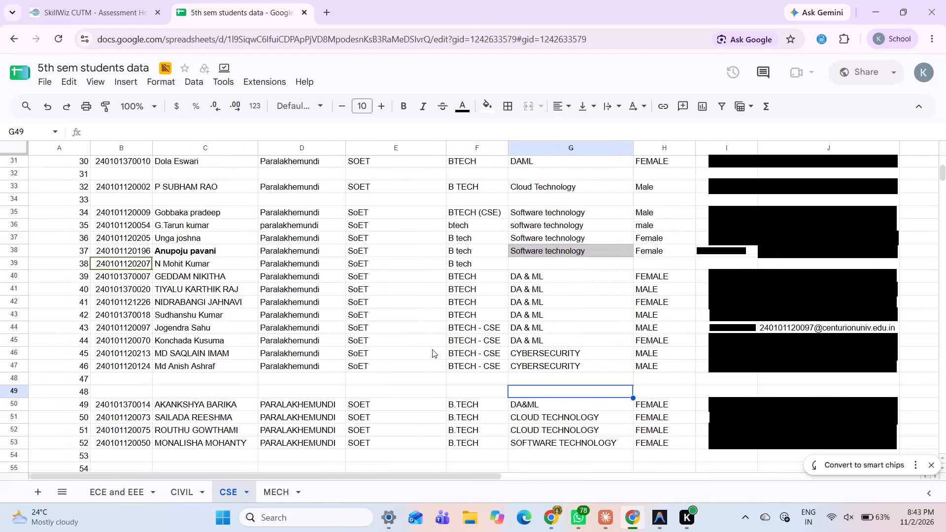
Examine the CGPA, backlogs and marks columns for the CSE students in rows 33 to 53, checking CGPA cells K45 and K44.
left_click(180, 335)
scroll(350, 358, "left", 2)
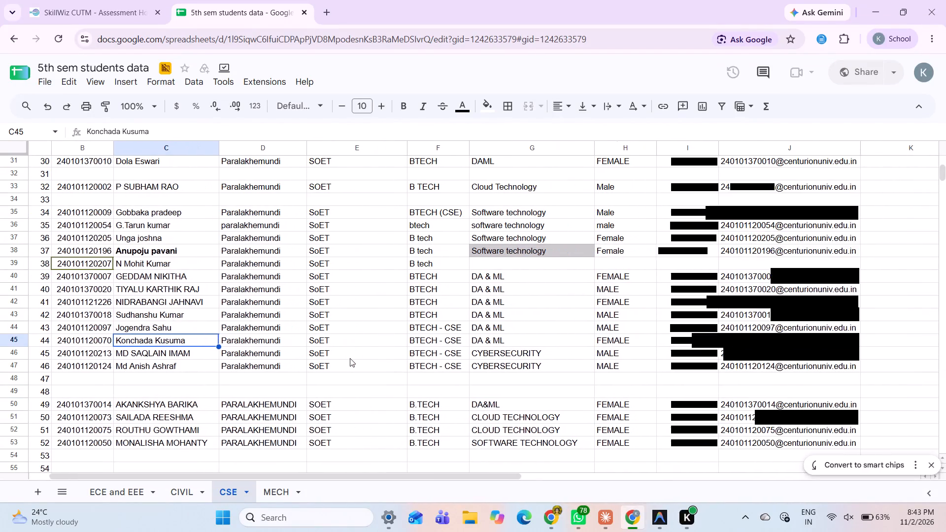
scroll(350, 358, "left", 4)
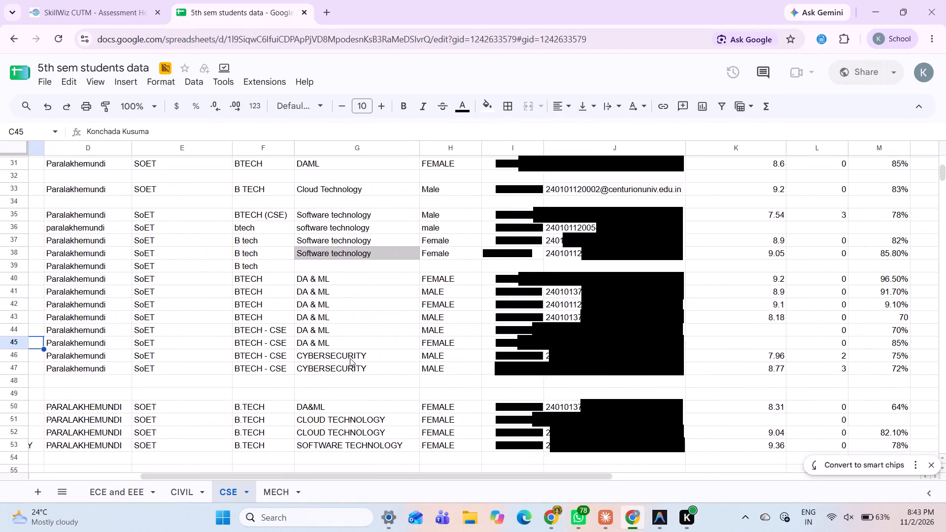
scroll(350, 358, "left", 3)
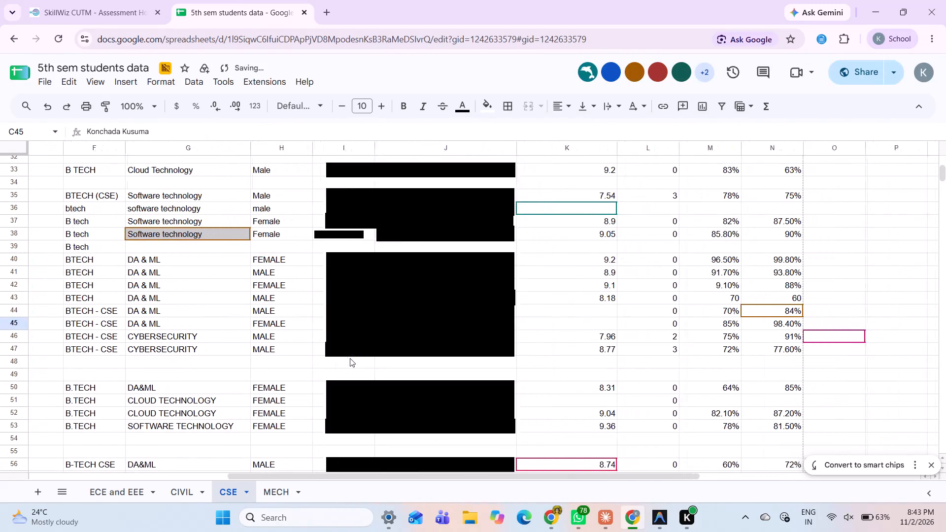
scroll(350, 358, "left", 2)
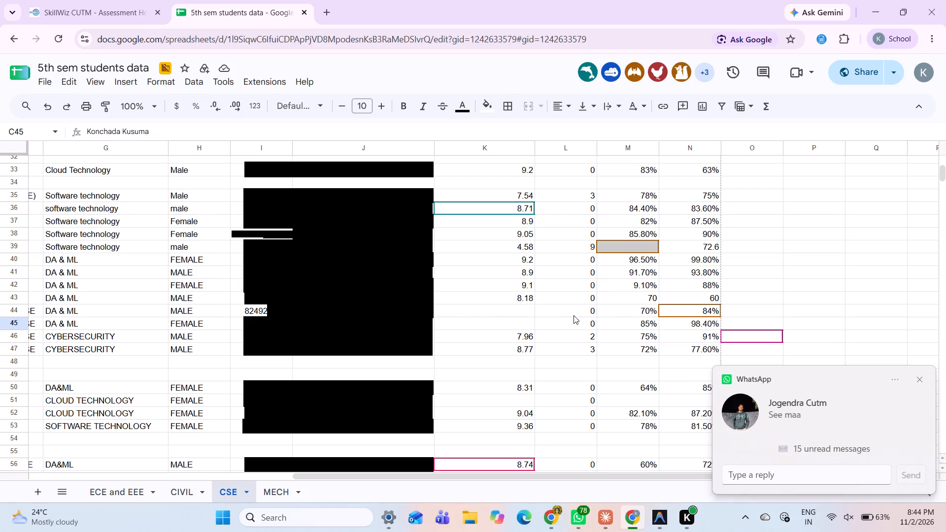
left_click(518, 320)
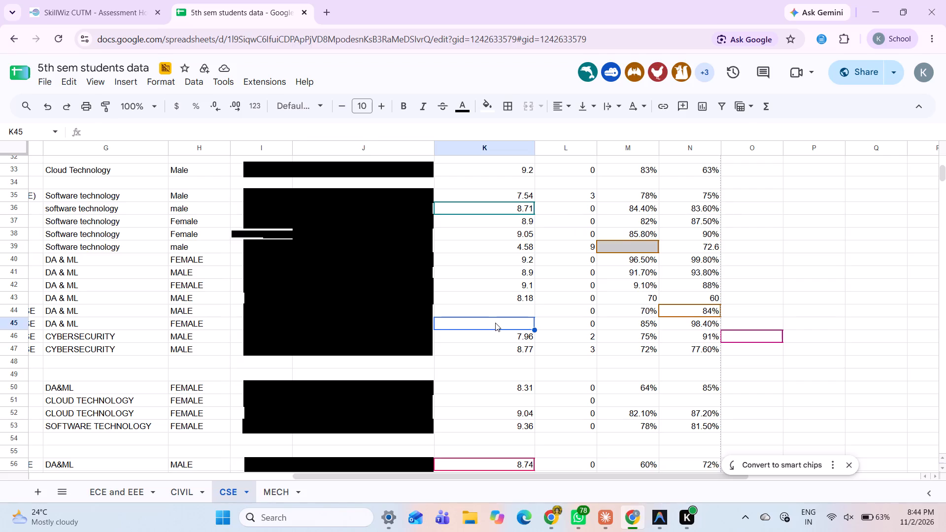
key("Up")
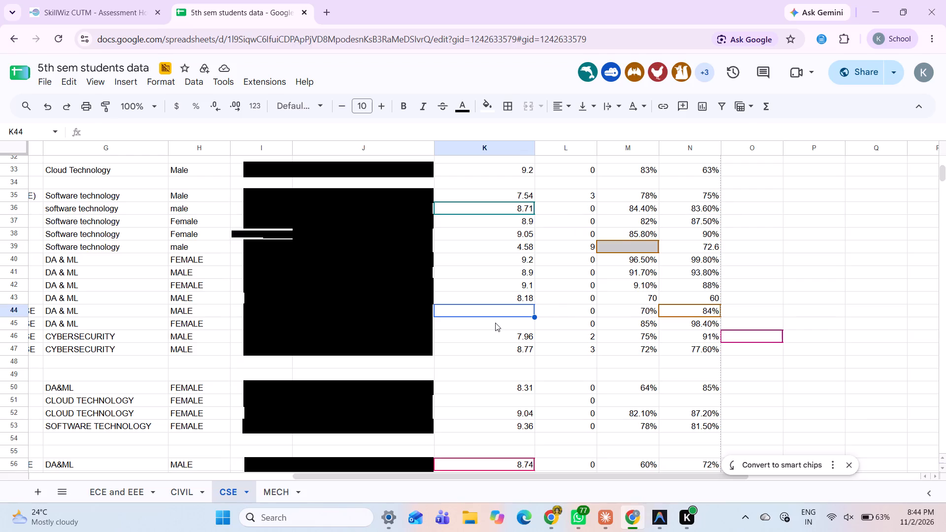
Check the CGPA, Backlogs, 12th Marks and 10th Marks entries against their column headers across rows 1 to 51.
scroll(651, 280, "up", 8)
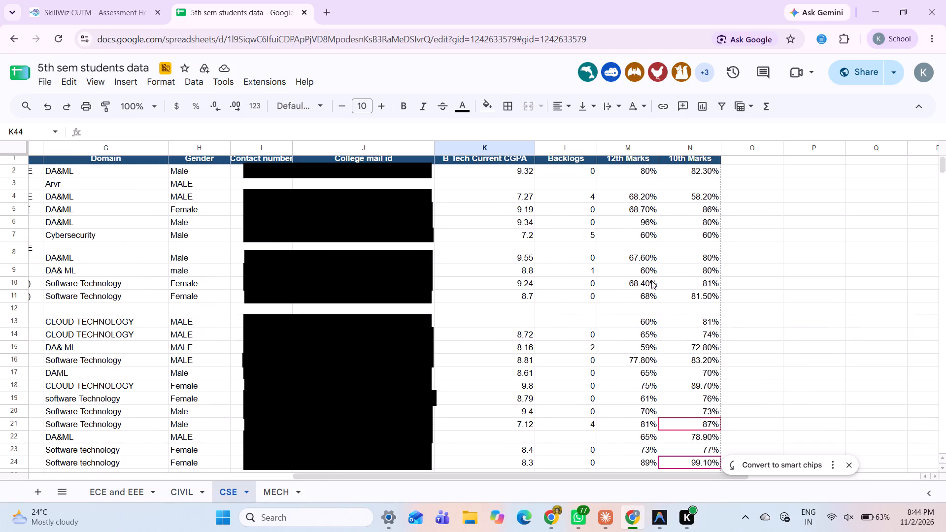
scroll(651, 280, "down", 4)
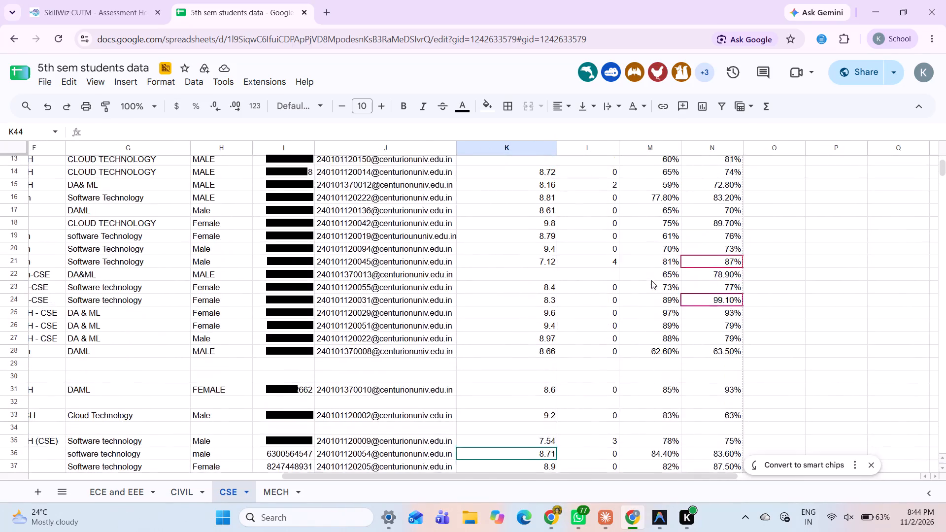
scroll(651, 280, "down", 1)
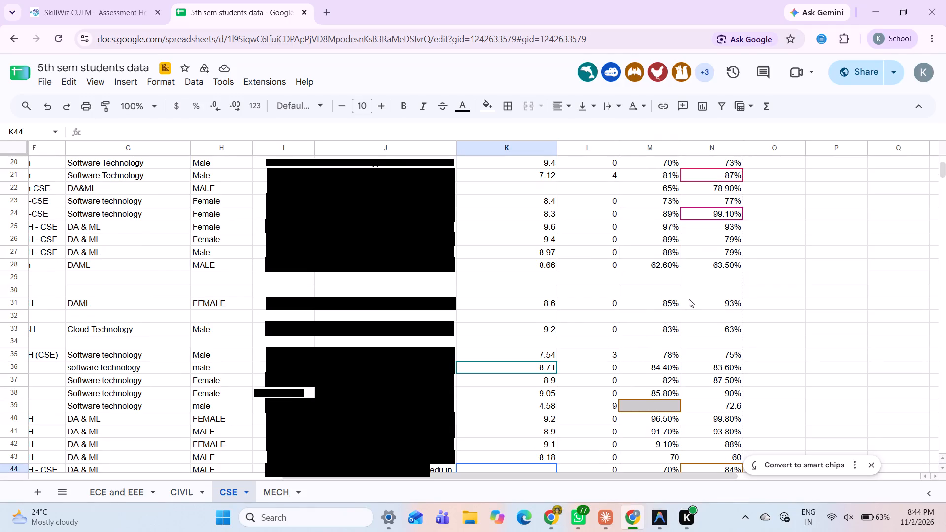
scroll(695, 298, "right", 2)
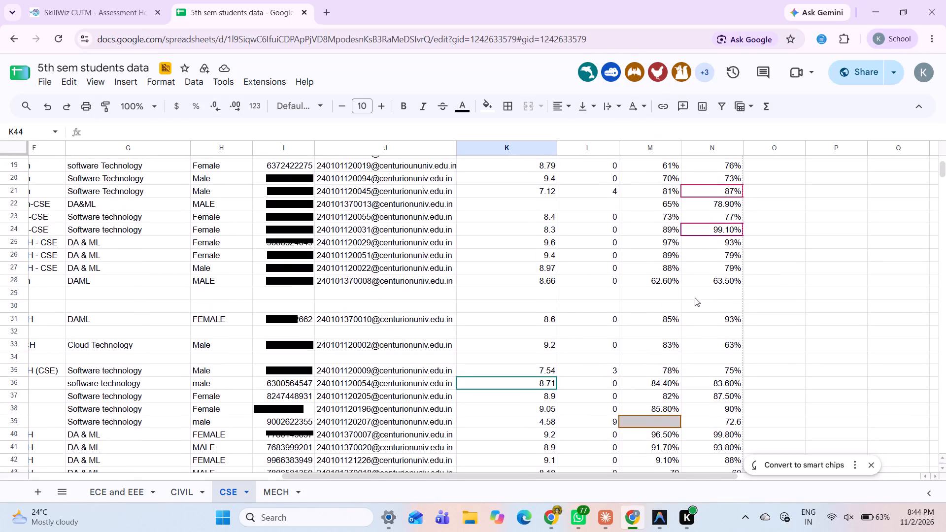
scroll(695, 298, "right", 1)
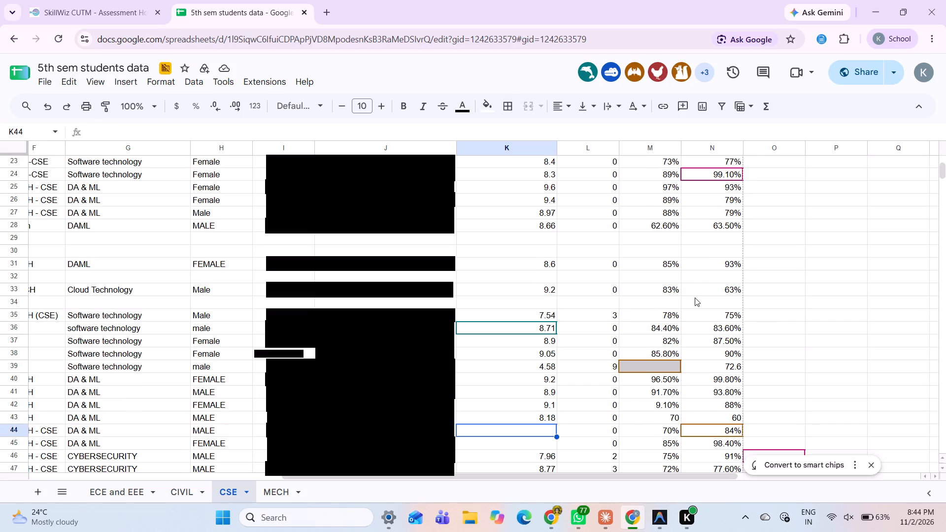
scroll(695, 298, "up", 3)
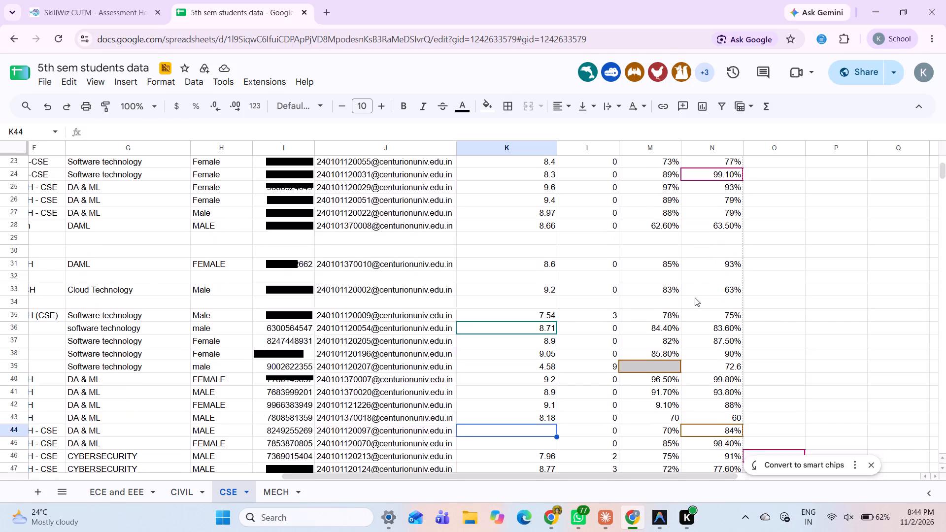
scroll(695, 298, "up", 4)
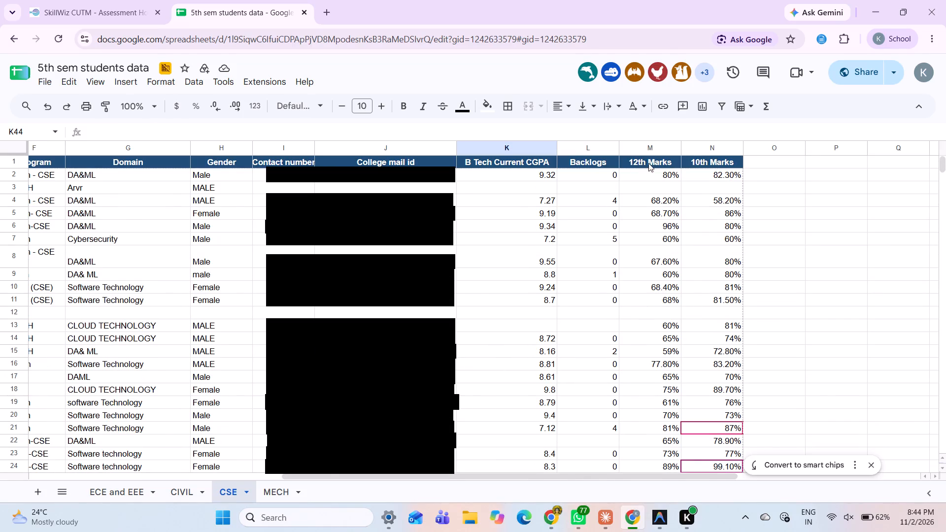
scroll(665, 232, "down", 4)
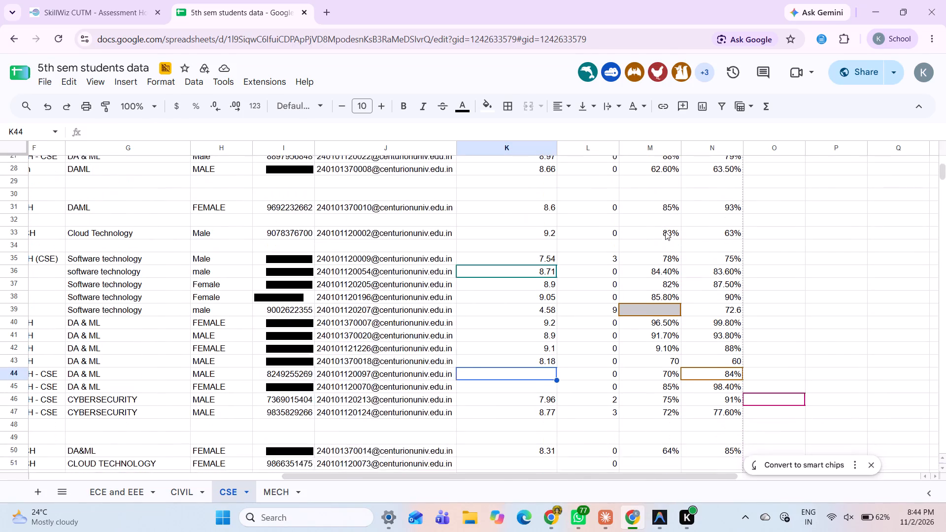
scroll(665, 232, "down", 1)
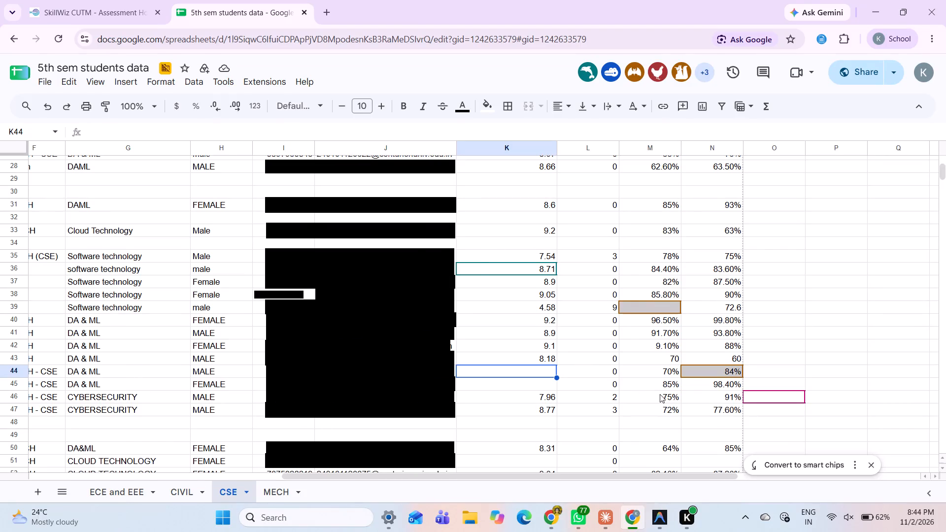
Set the 12th marks in cell M45 to 98.4%.
left_click(668, 382)
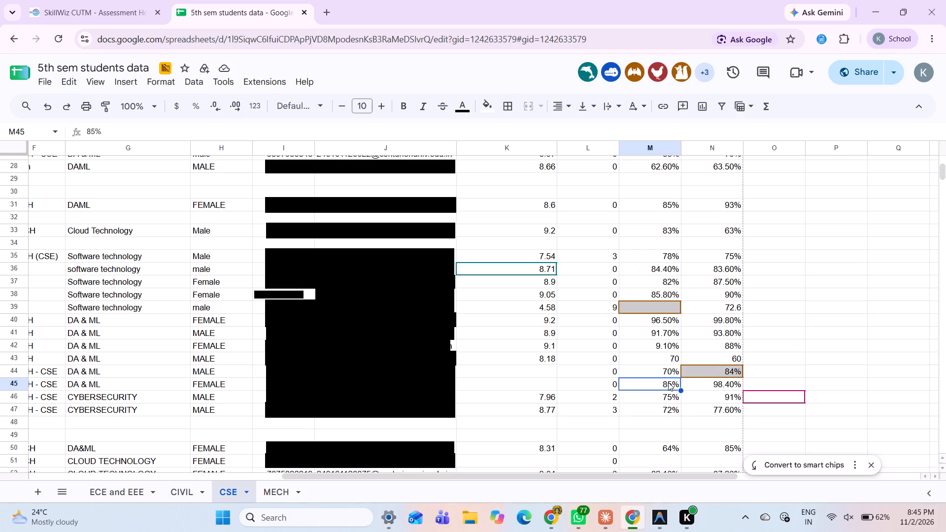
key("BackSpace")
type("98.4")
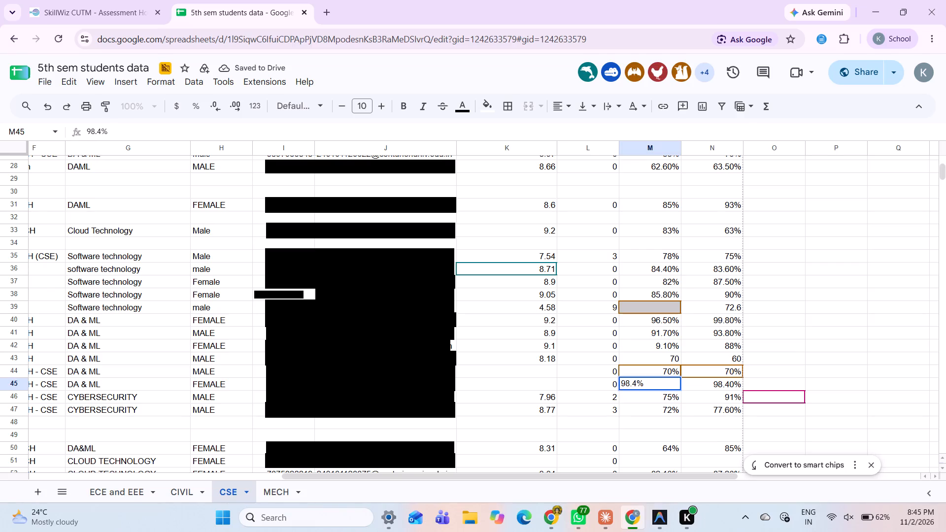
key("Return")
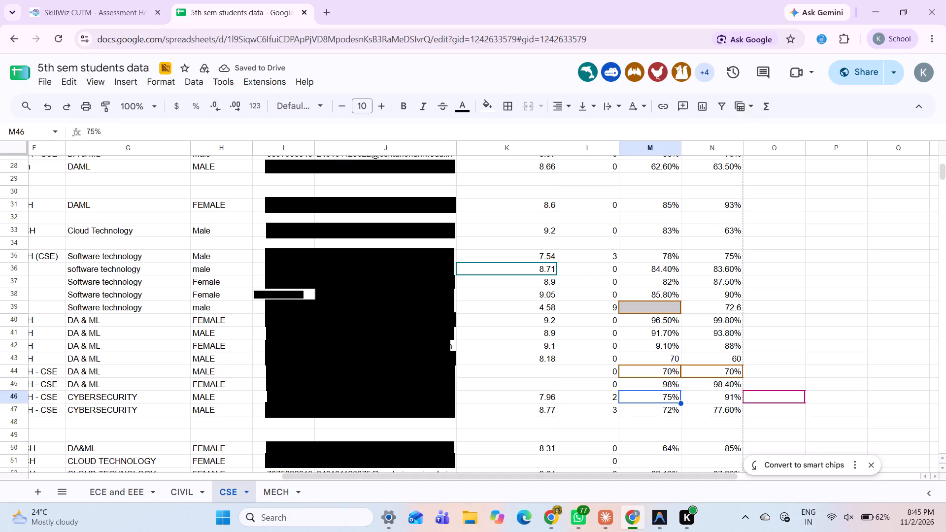
key("Up")
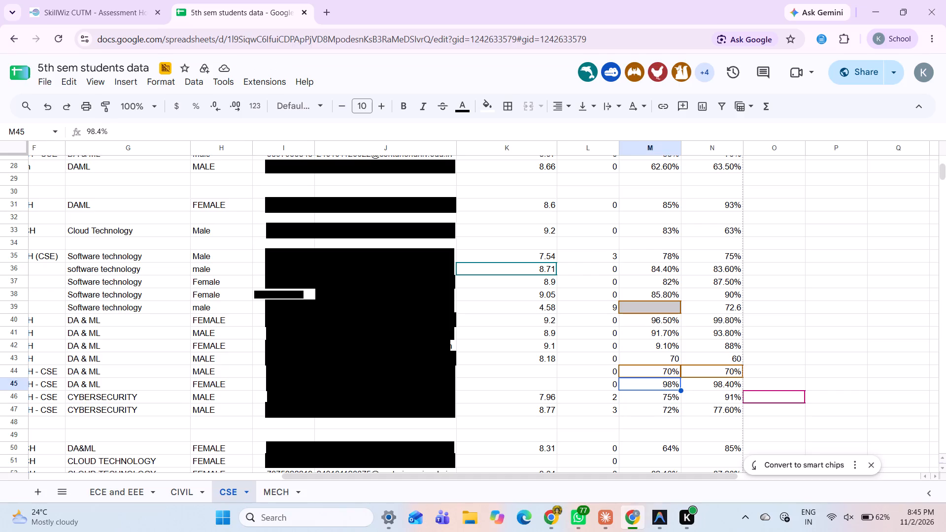
key("BackSpace")
type("98")
key("period")
key("4")
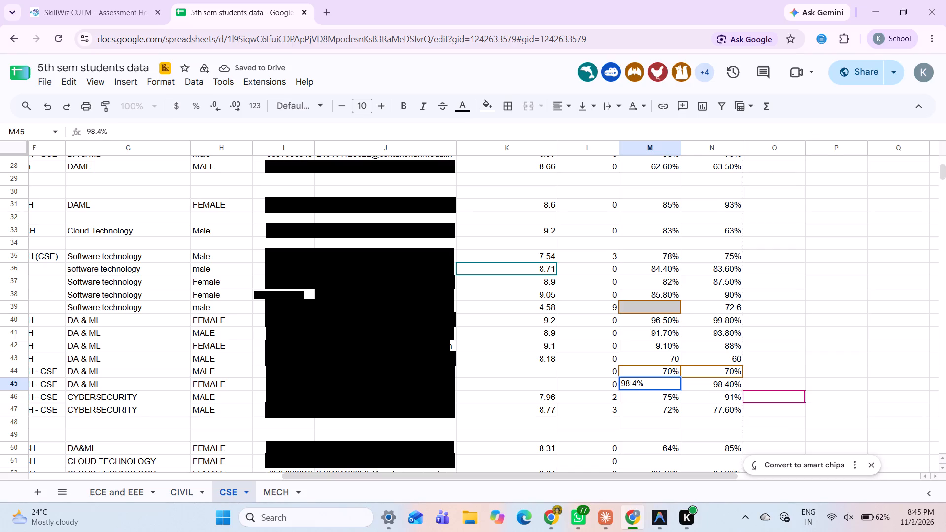
key("Right")
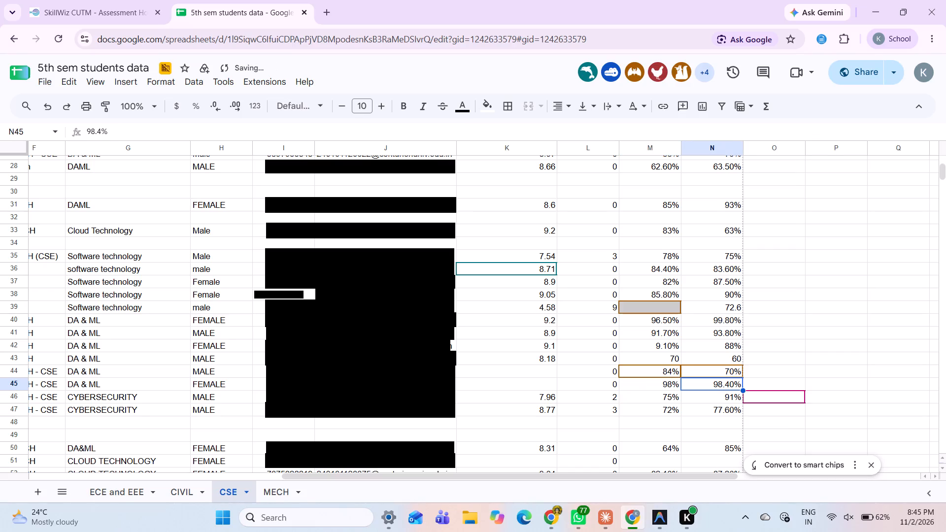
Set the 10th marks in cell N45 to 85%.
key("BackSpace")
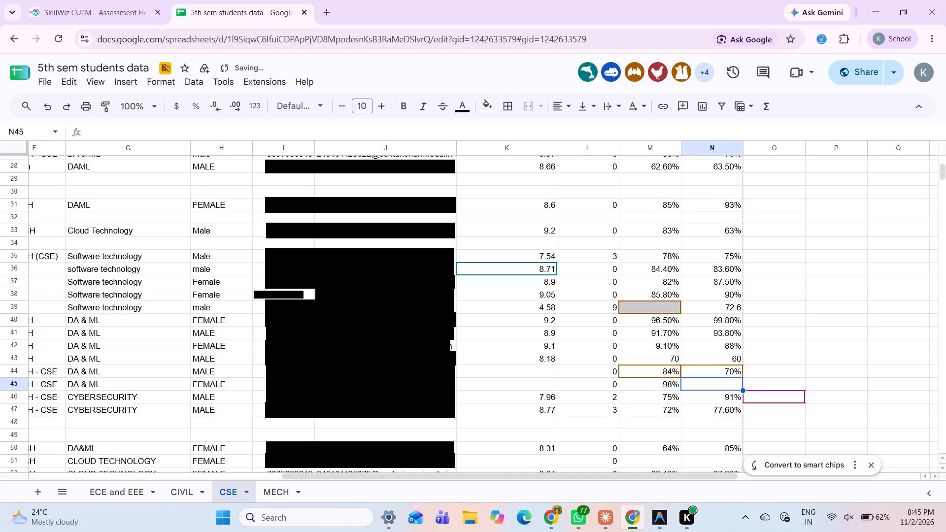
type("85")
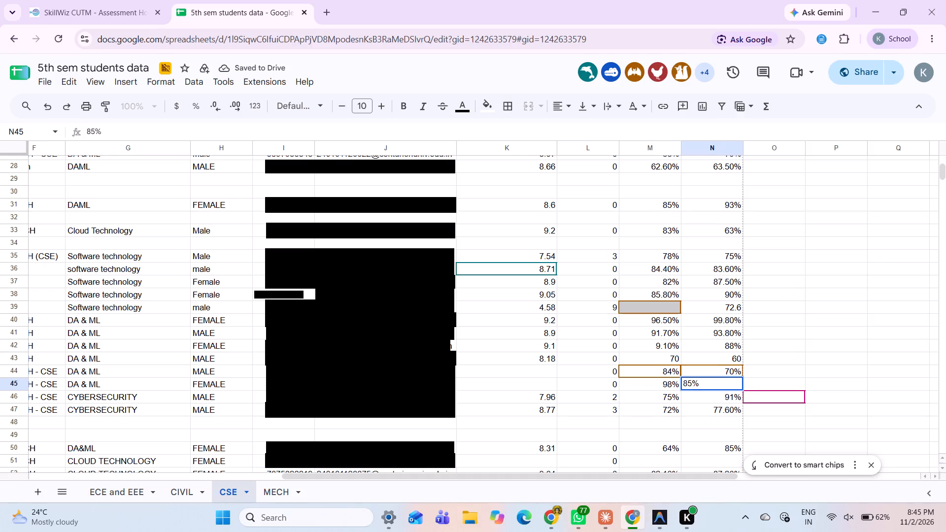
key("Return")
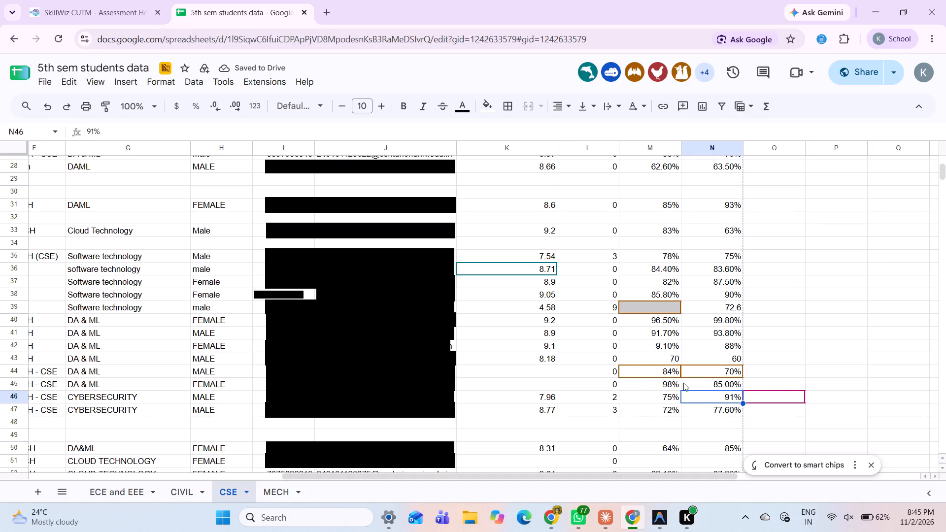
Enter a current B Tech CGPA of 9.69 in cell K45.
left_click(647, 385)
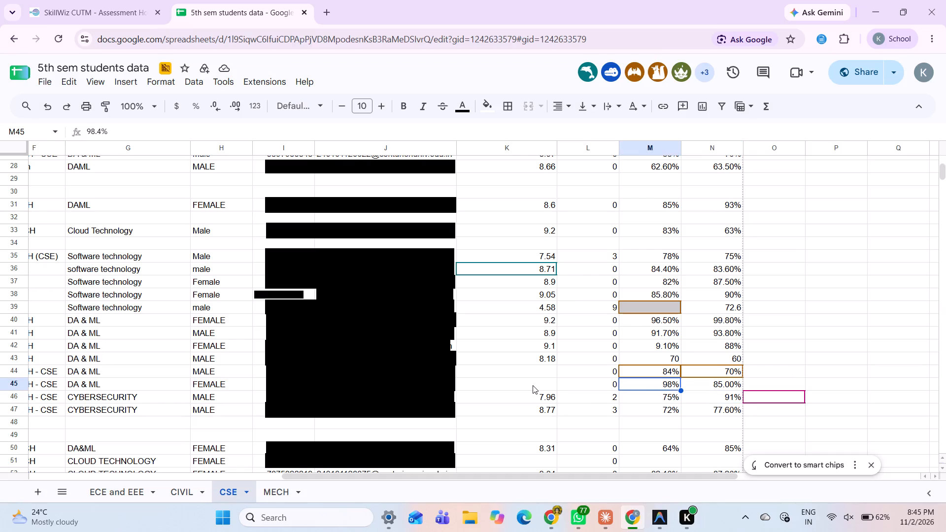
left_click(533, 385)
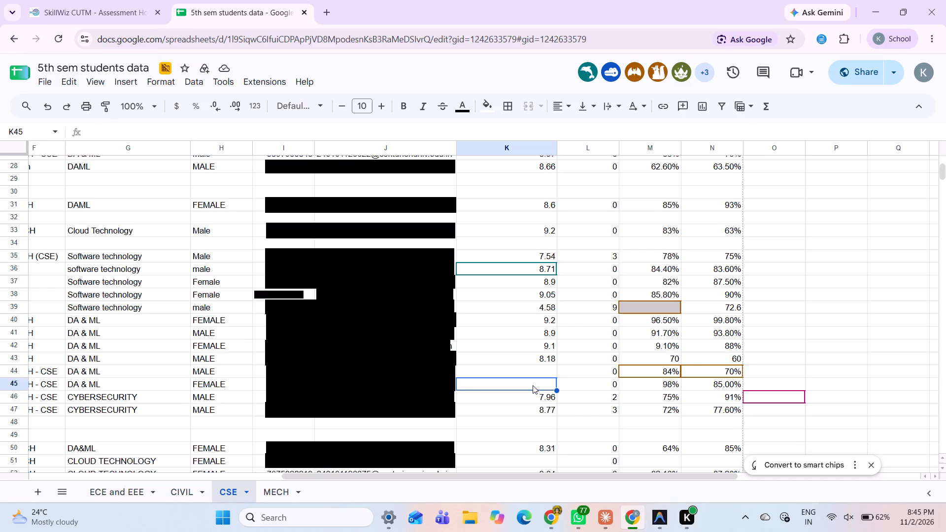
type("9.")
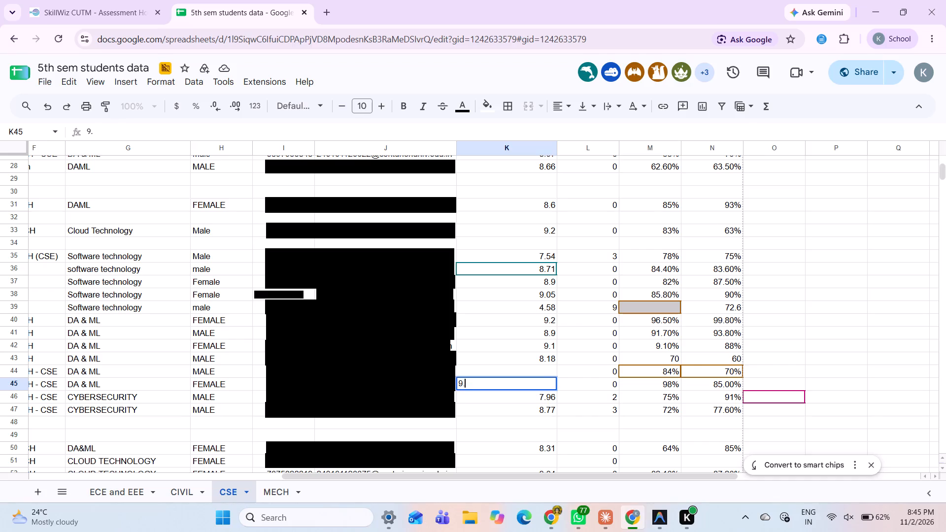
type("69")
key("Return")
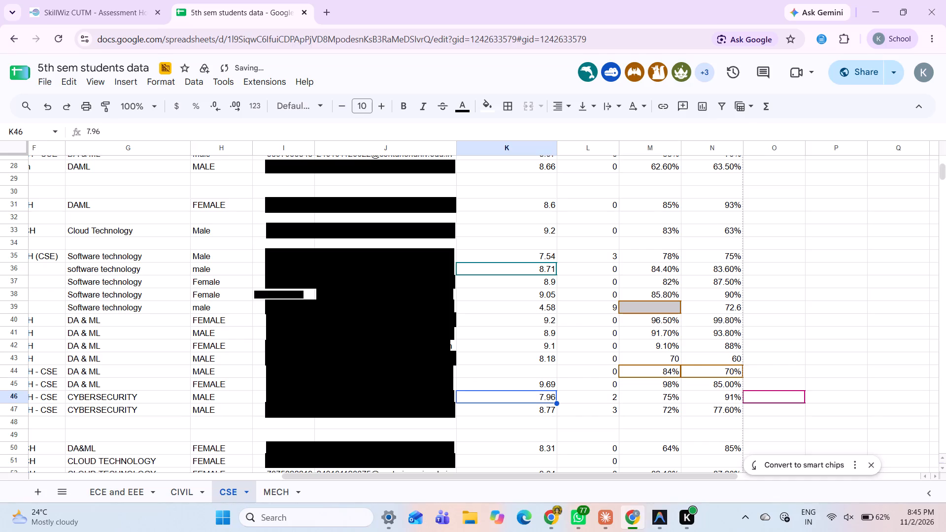
Enter a current B Tech CGPA of 8.87 in cell K44.
left_click(537, 372)
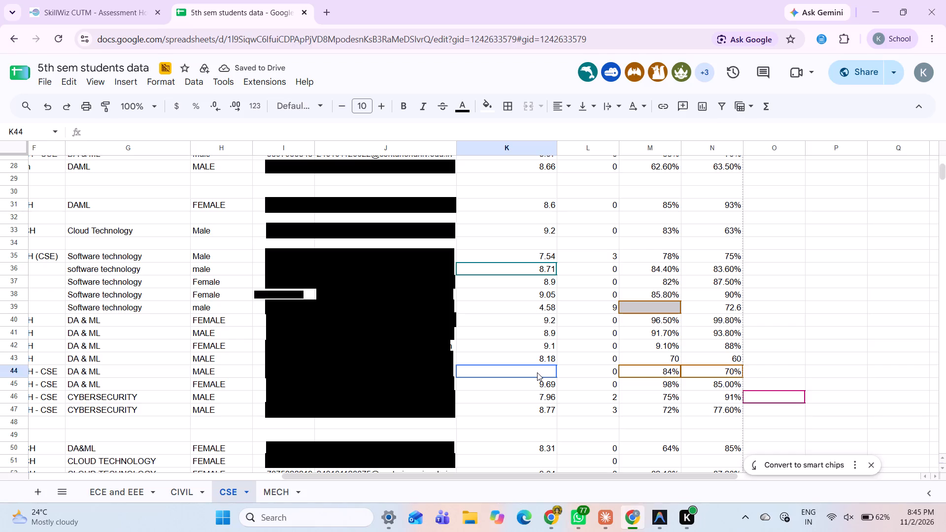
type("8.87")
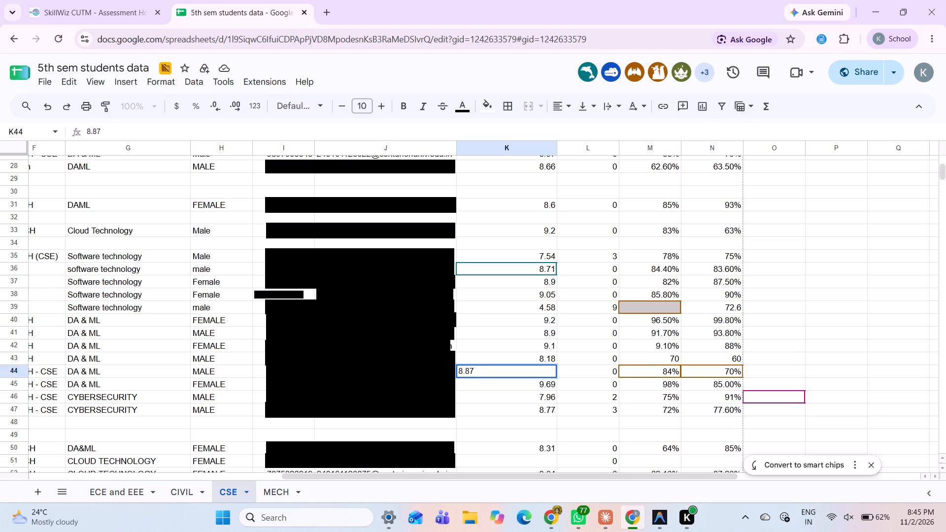
Commit the current B Tech CGPA of 8.87 in cell K44.
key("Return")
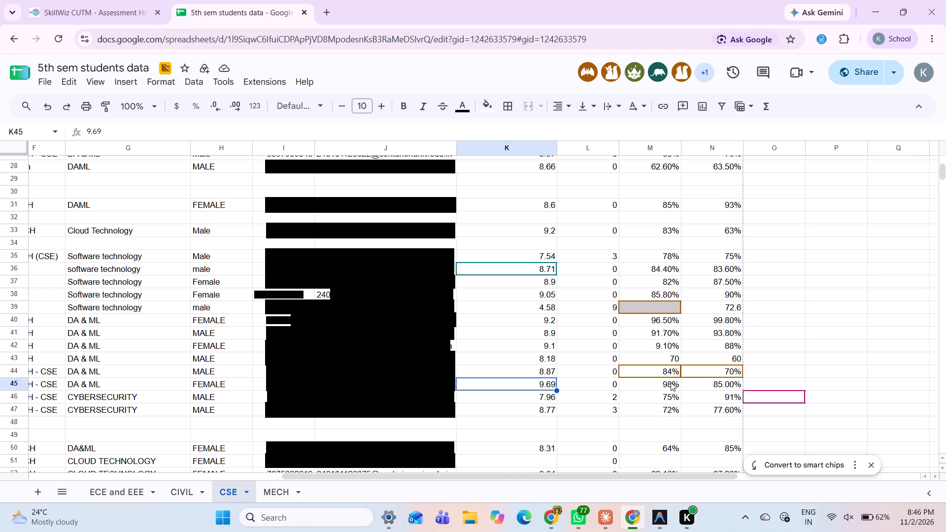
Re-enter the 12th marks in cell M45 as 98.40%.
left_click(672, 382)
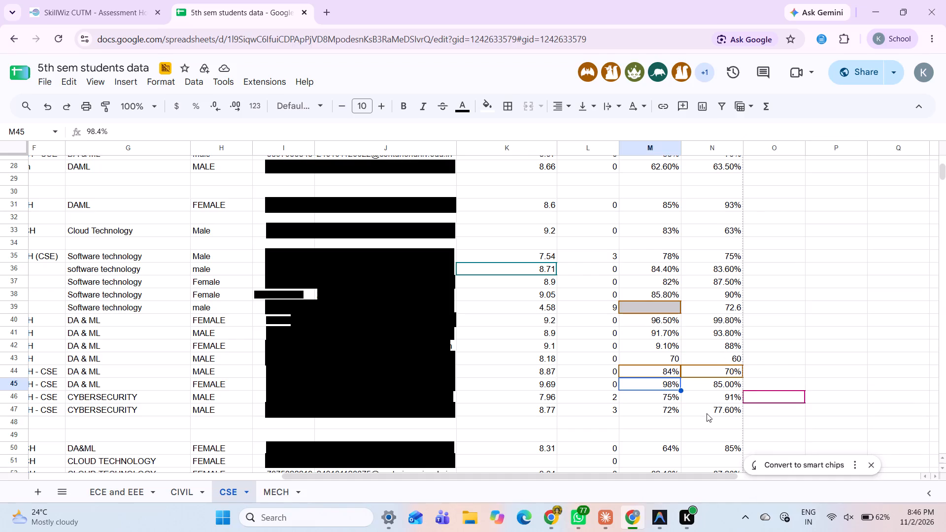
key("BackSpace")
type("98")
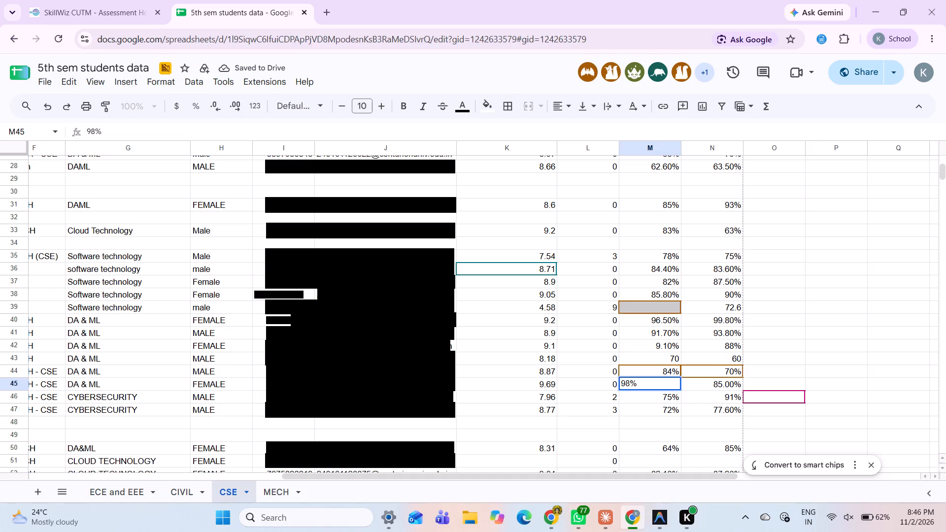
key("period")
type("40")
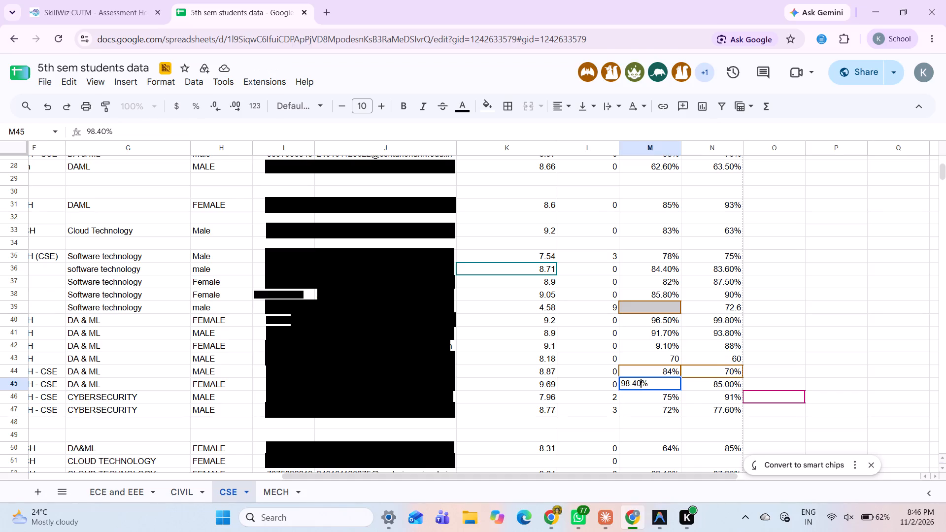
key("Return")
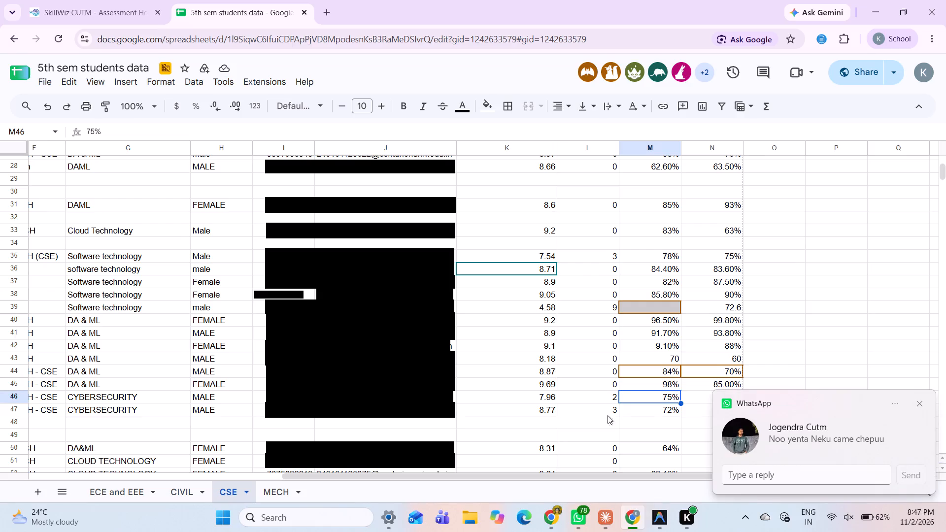
left_click(766, 480)
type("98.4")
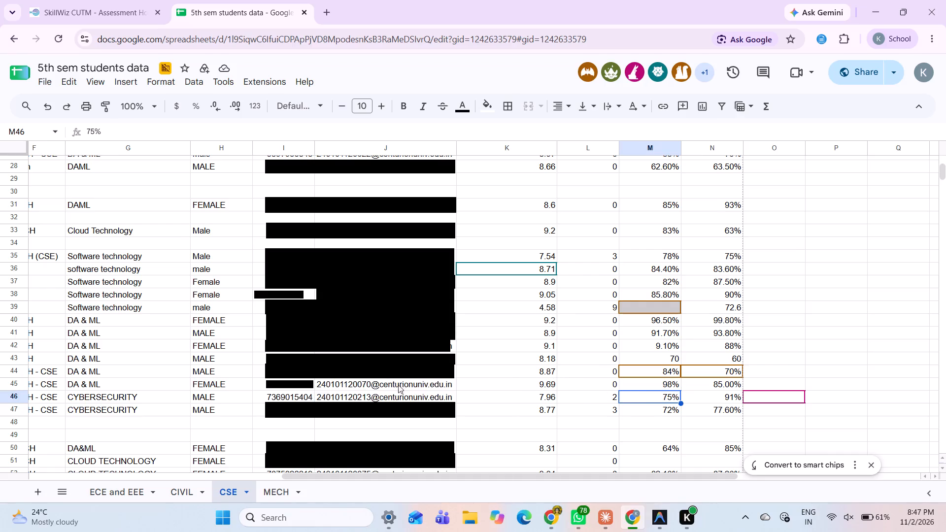
Replace the 12th marks in cell M45 with 98.40%.
left_click(648, 381)
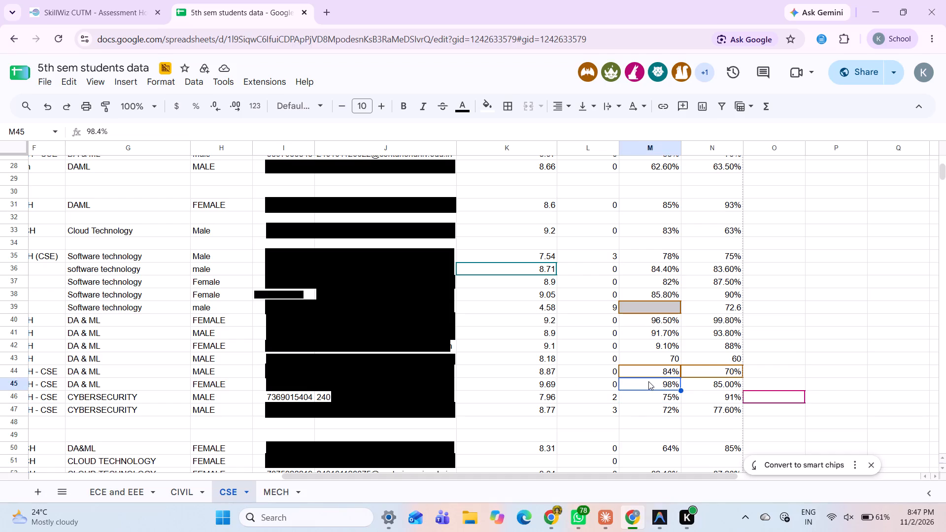
key("BackSpace")
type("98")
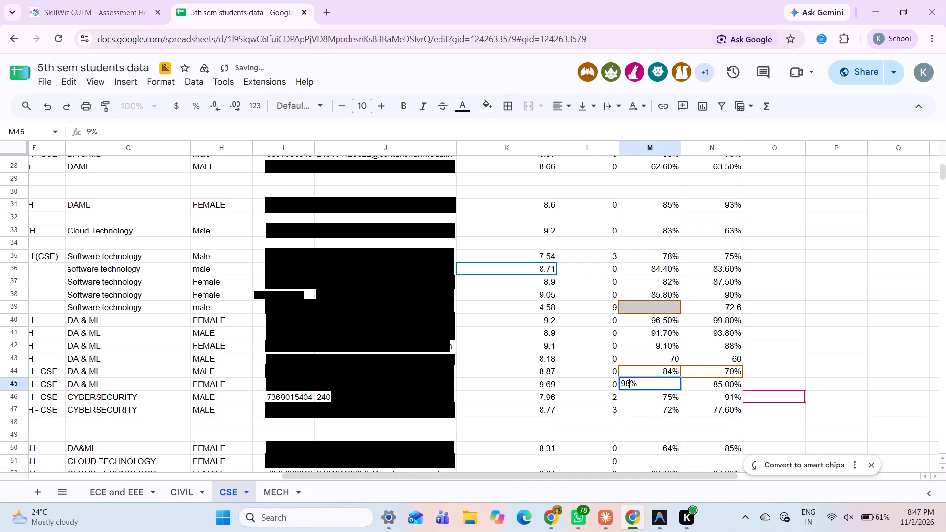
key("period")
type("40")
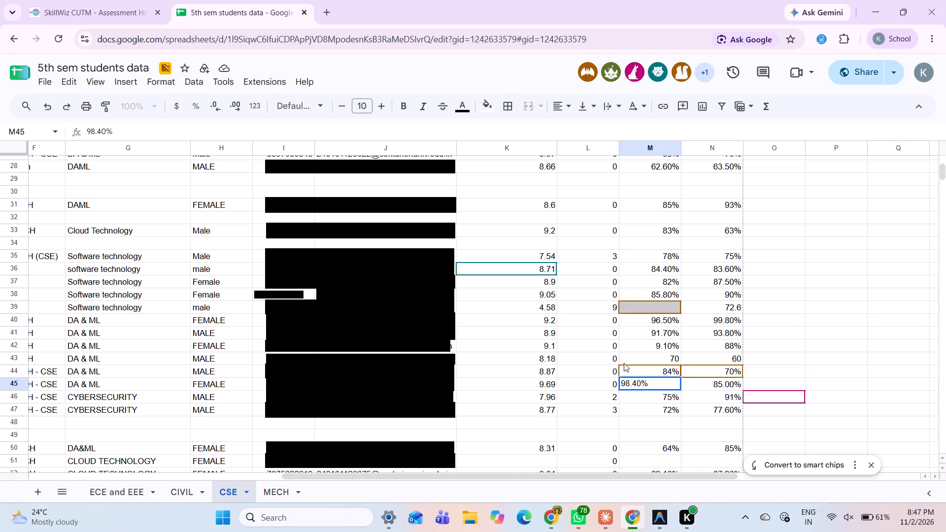
left_click(602, 352)
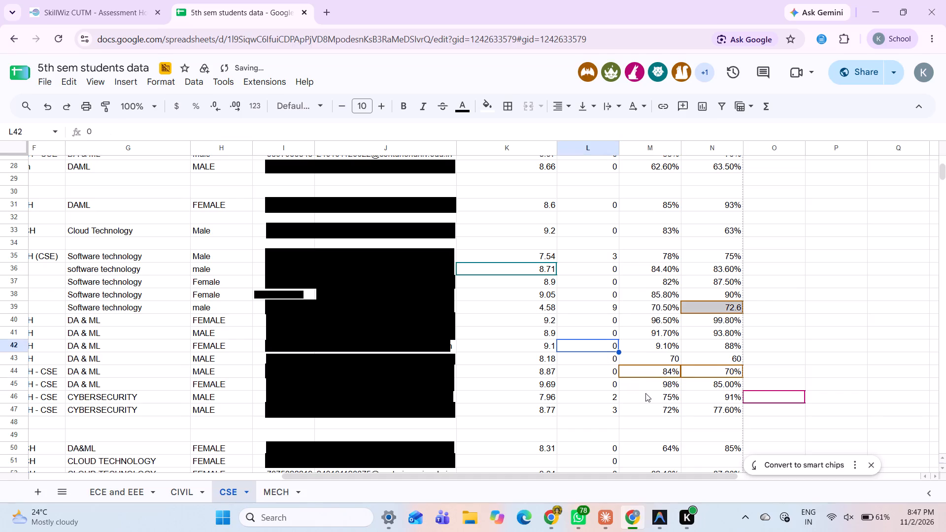